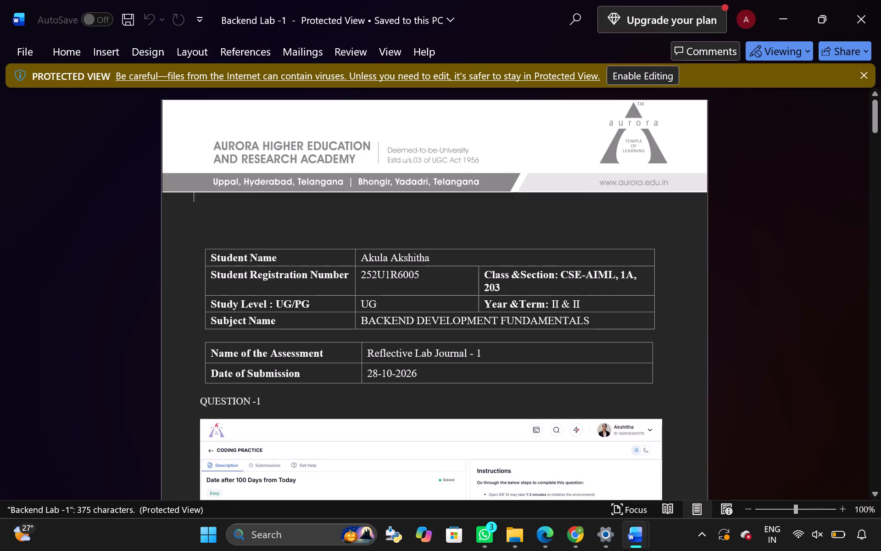
pyautogui.click(639, 80)
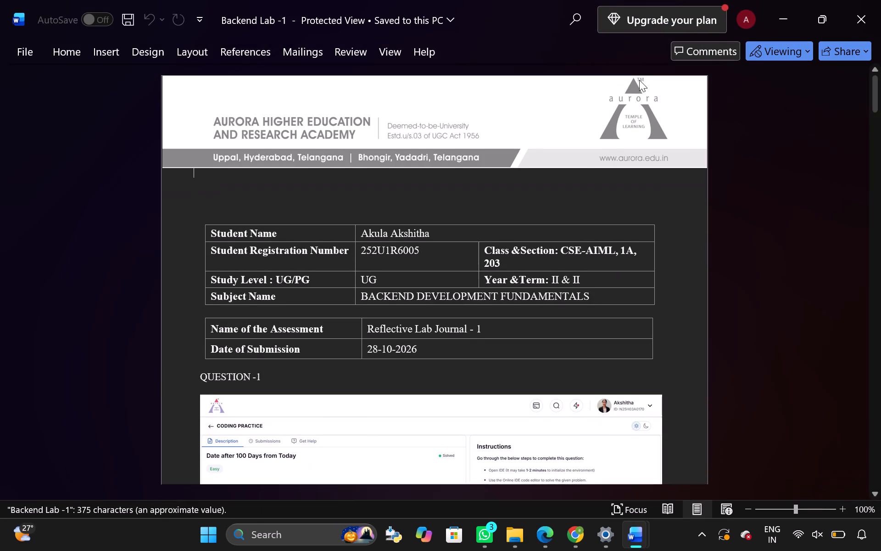
# Look through the converted lab journal from the student details table to the Question 2 section, checking the text and screenshots.
pyautogui.scroll(-2, 600, 331)
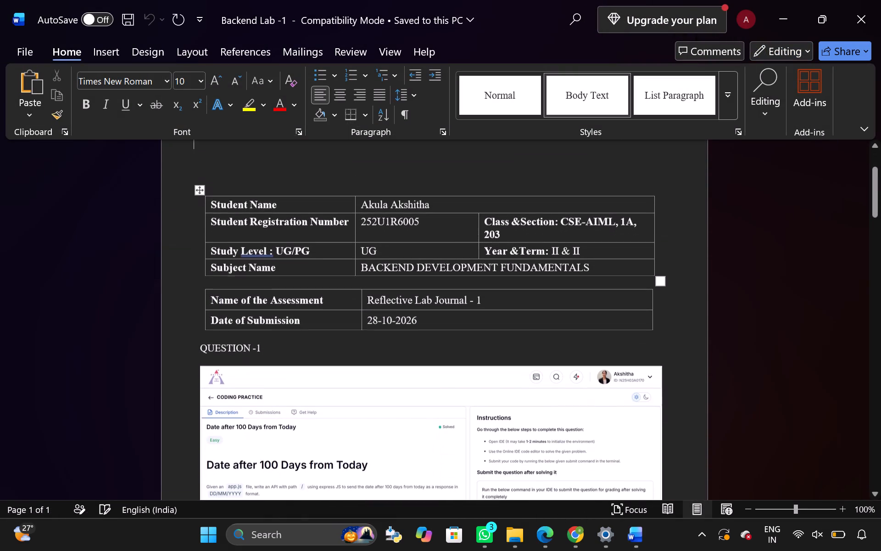
pyautogui.scroll(-3, 600, 331)
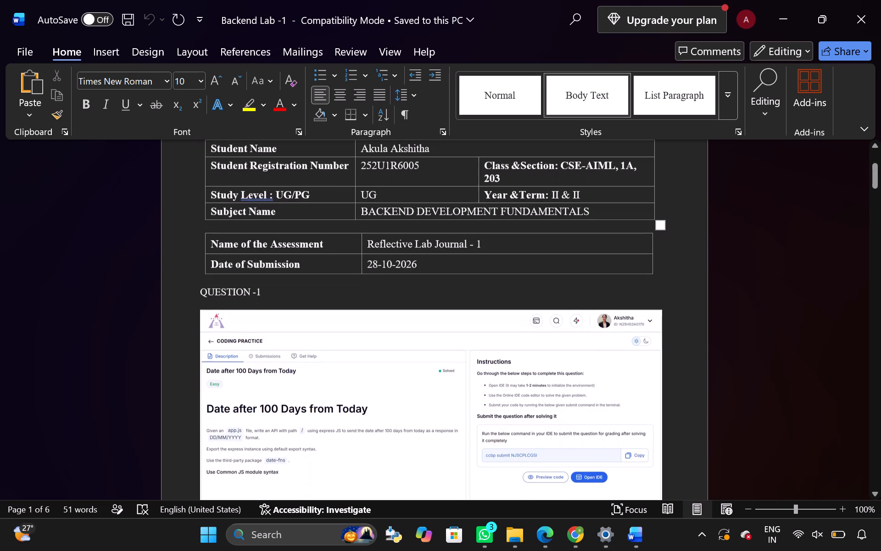
pyautogui.scroll(-4, 600, 331)
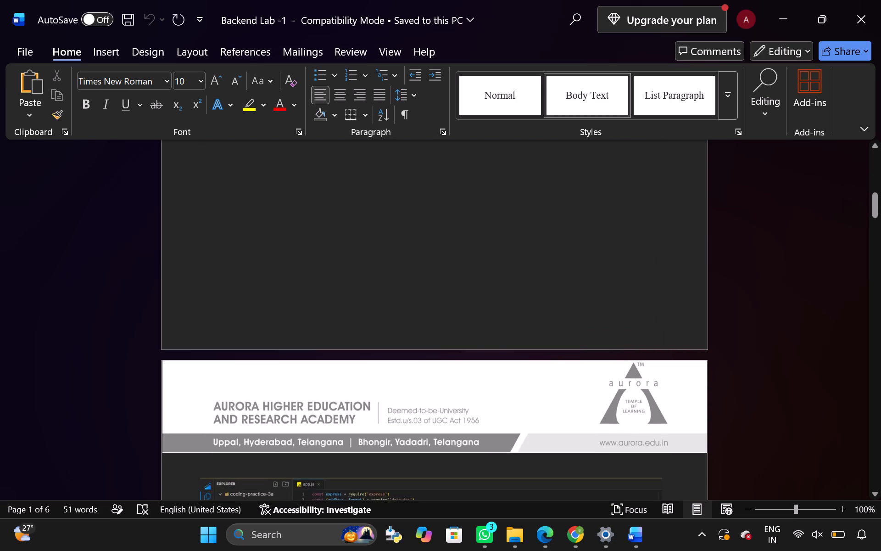
pyautogui.scroll(-2, 600, 331)
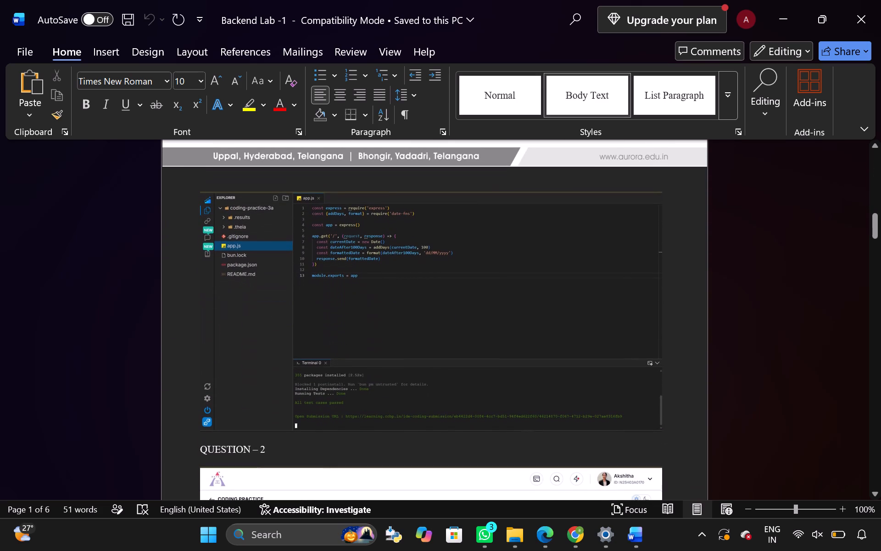
pyautogui.scroll(-1, 600, 331)
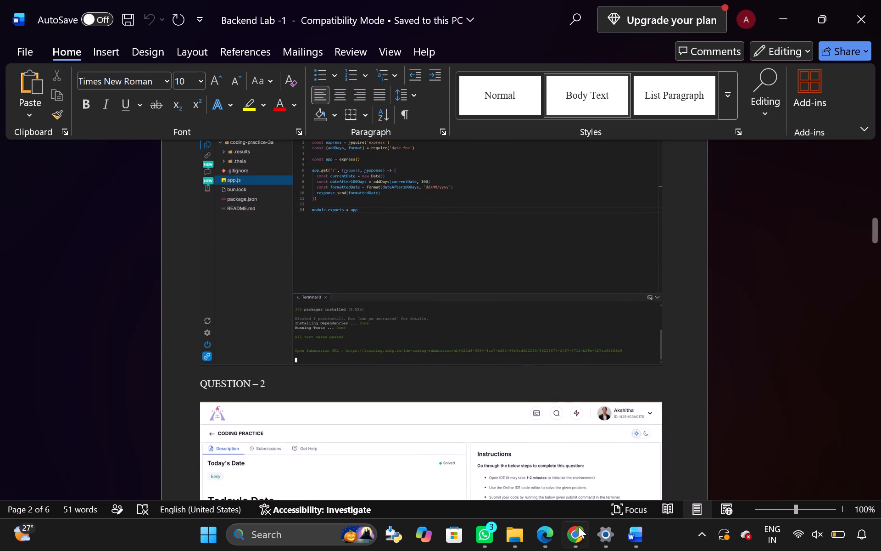
# Switch to Chrome and go back from the coding practice question's submissions to its course page on the learning portal.
pyautogui.click(575, 537)
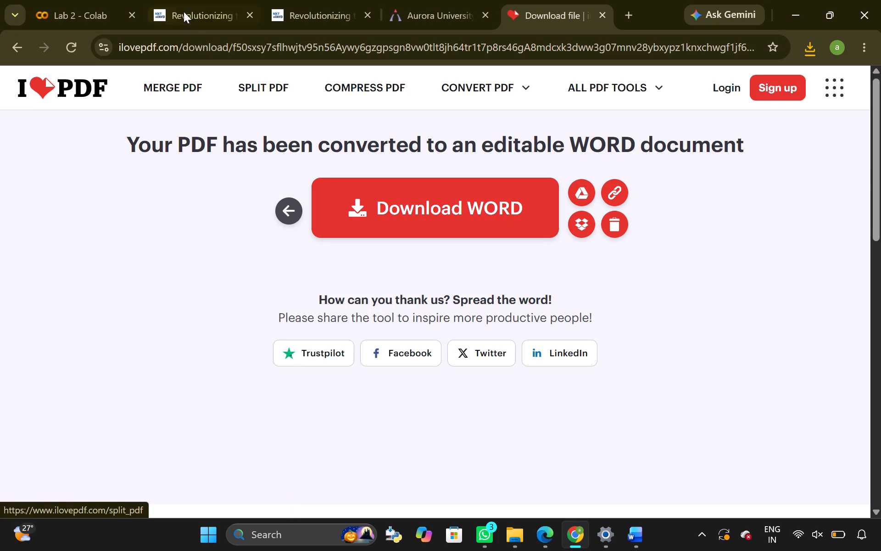
pyautogui.click(183, 8)
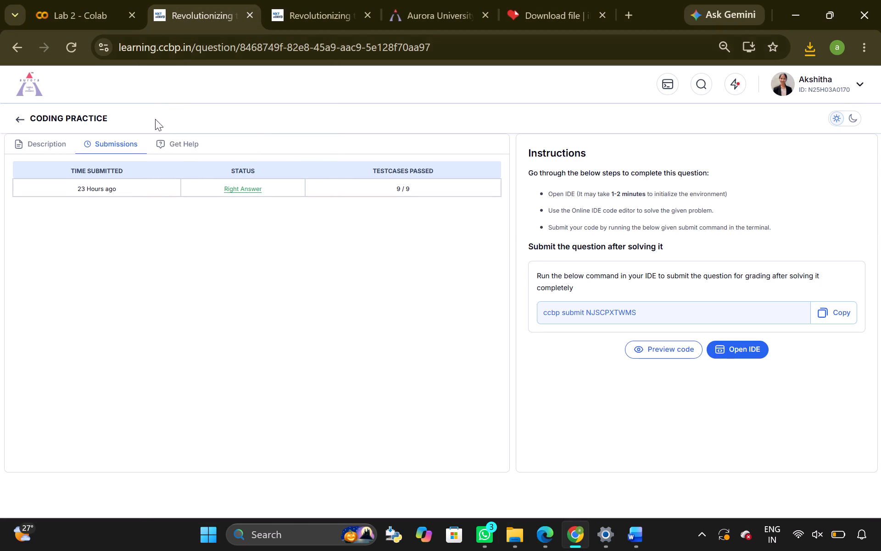
pyautogui.scroll(1, 164, 231)
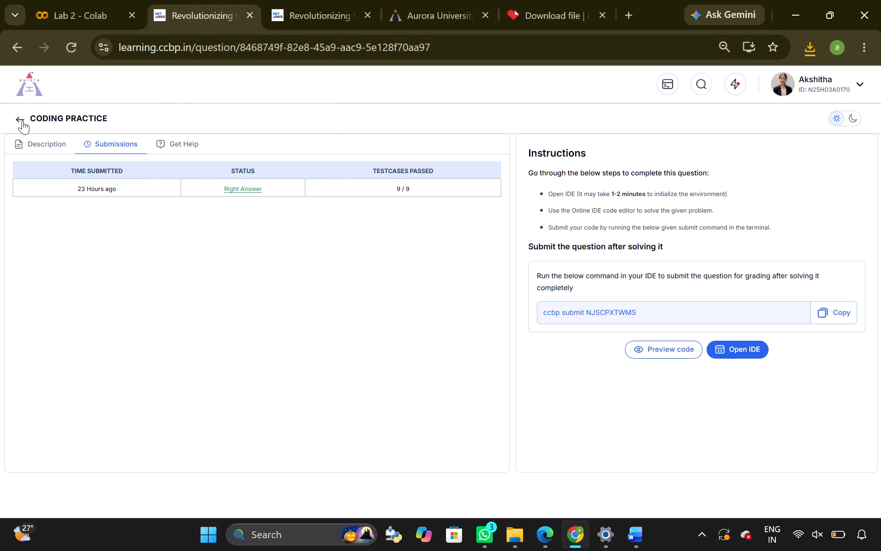
pyautogui.click(22, 120)
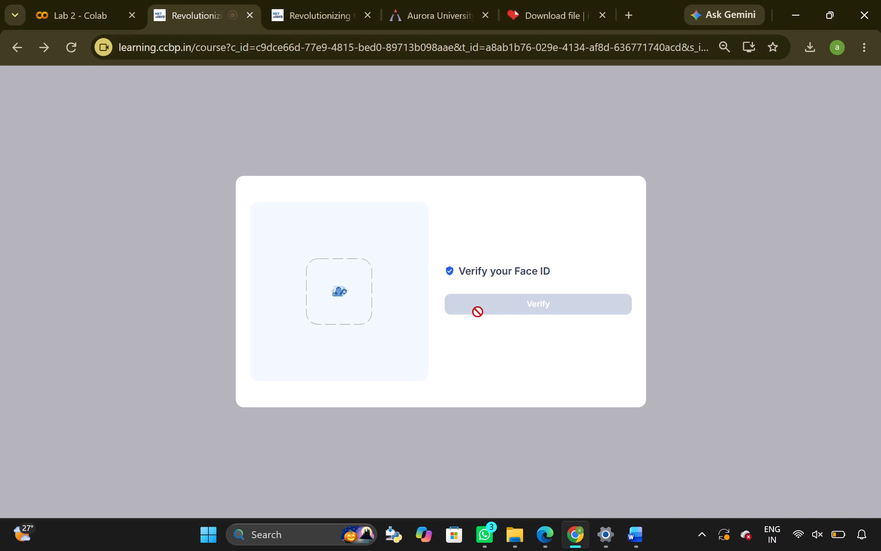
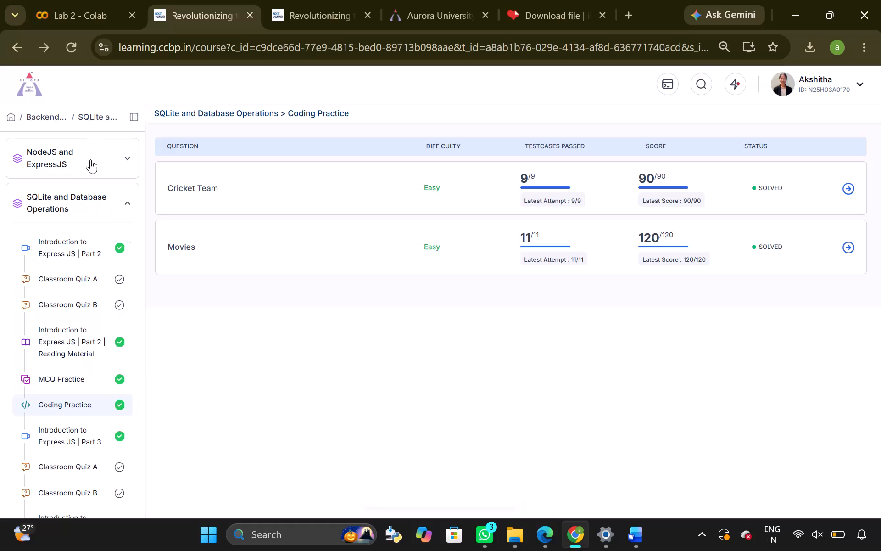
# Open the Coding Practice set of the NodeJS and ExpressJS module in the course outline.
pyautogui.click(90, 159)
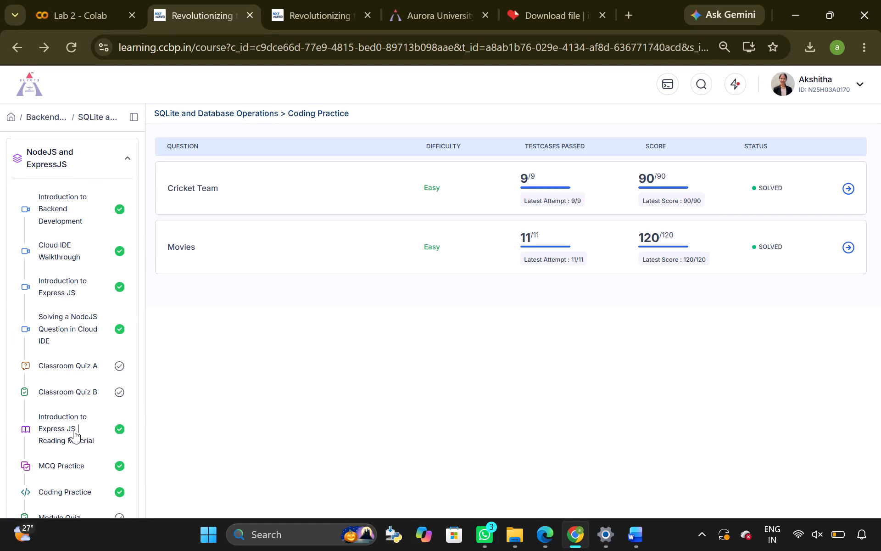
pyautogui.click(70, 483)
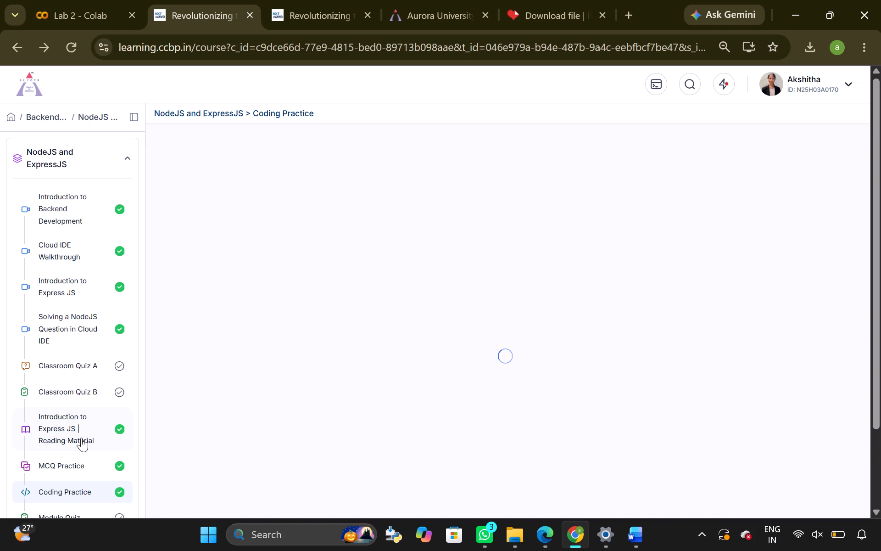
pyautogui.scroll(-1, 81, 438)
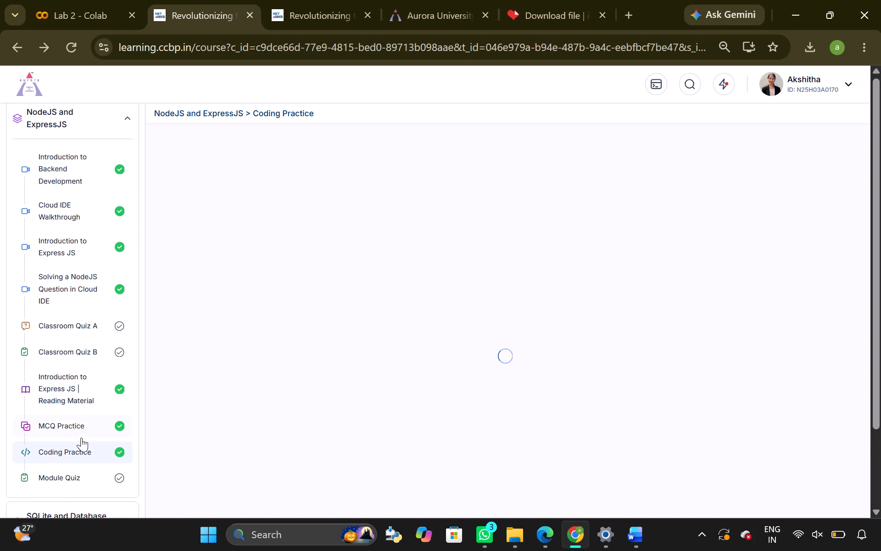
pyautogui.scroll(-1, 81, 438)
pyautogui.scroll(2, 81, 438)
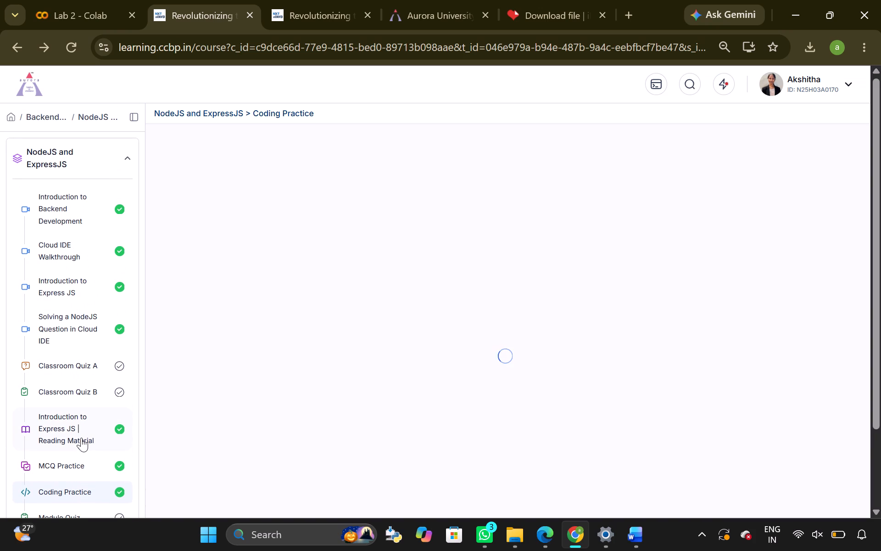
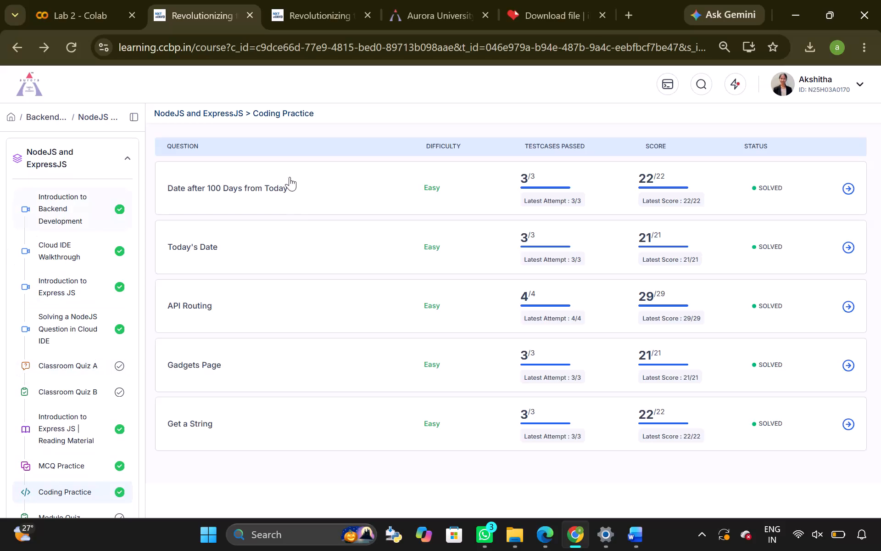
# Open the Date after 100 Days from Today question and show its submissions.
pyautogui.click(289, 177)
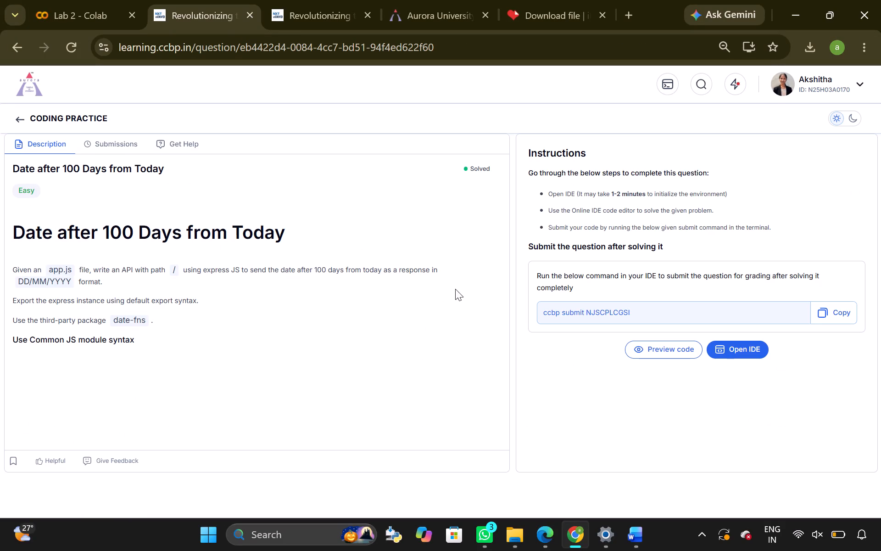
pyautogui.click(117, 149)
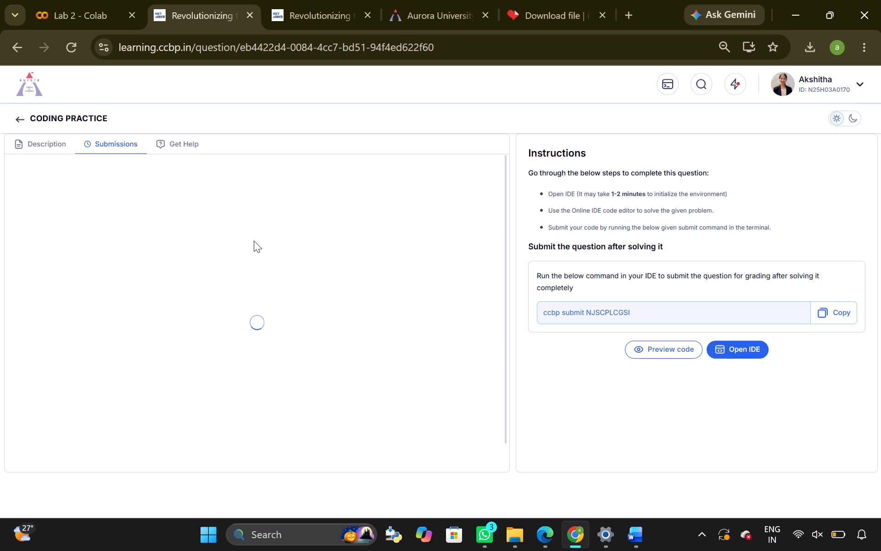
# Capture a screenshot of the submissions page, from the portal header down to the bottom of the page.
pyautogui.press('Print')
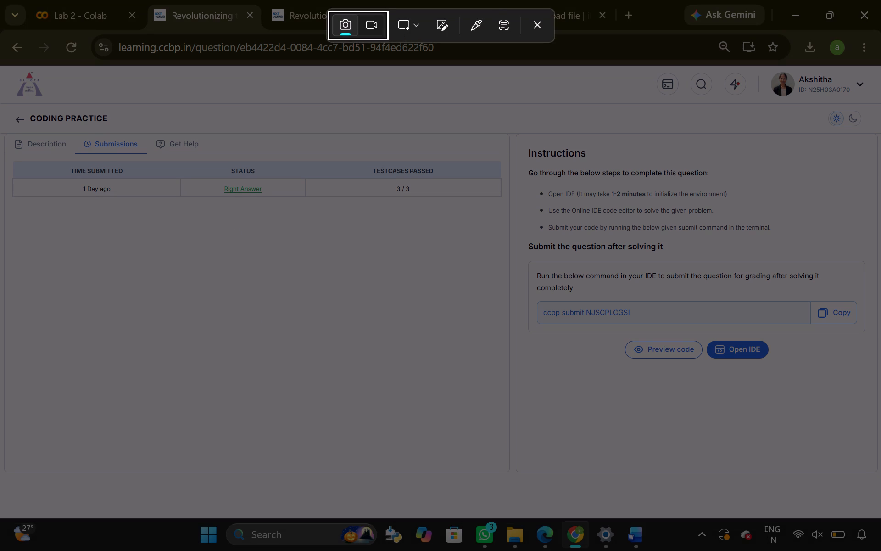
pyautogui.moveTo(3, 66); pyautogui.dragTo(875, 473)
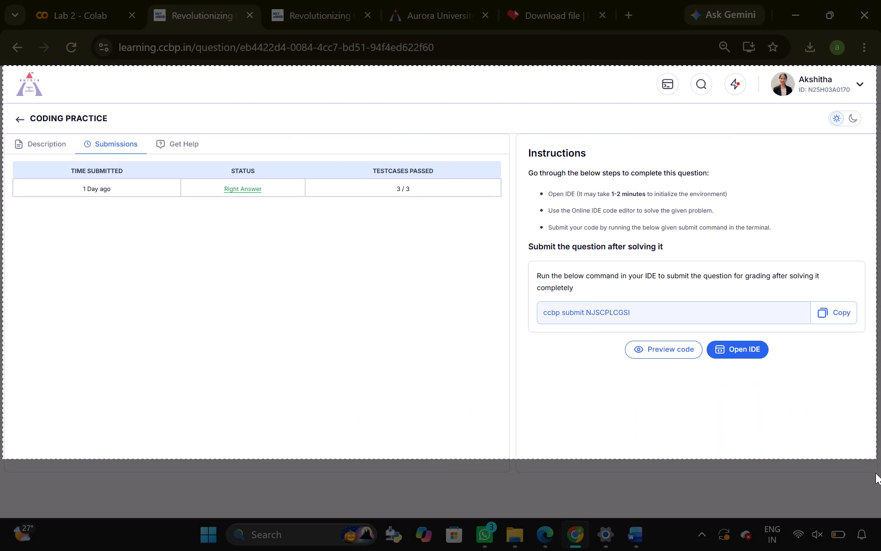
pyautogui.moveTo(875, 473); pyautogui.dragTo(880, 518)
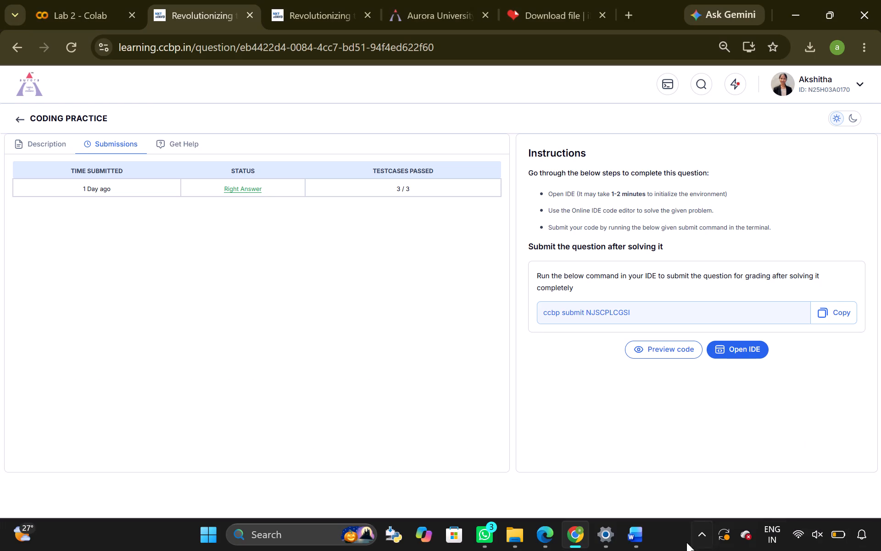
# Switch to the Backend Lab -1 document in Word.
pyautogui.click(636, 543)
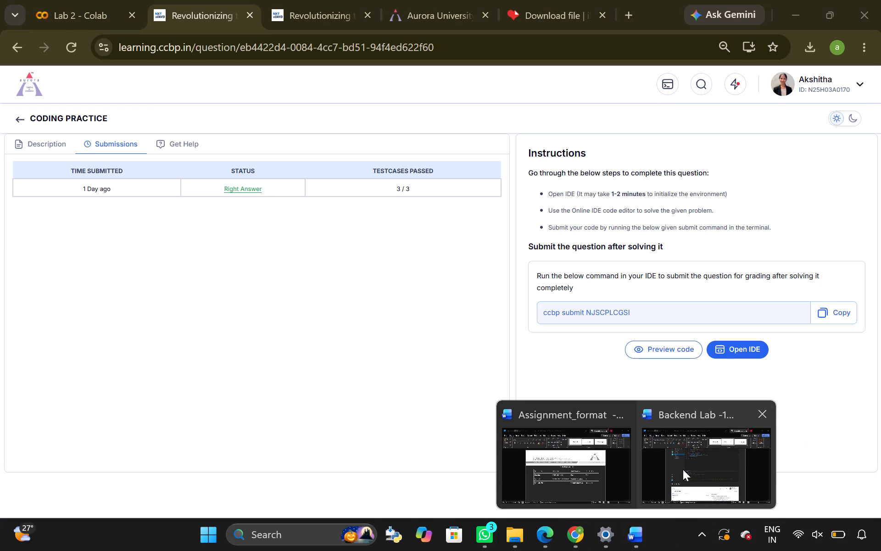
pyautogui.click(702, 454)
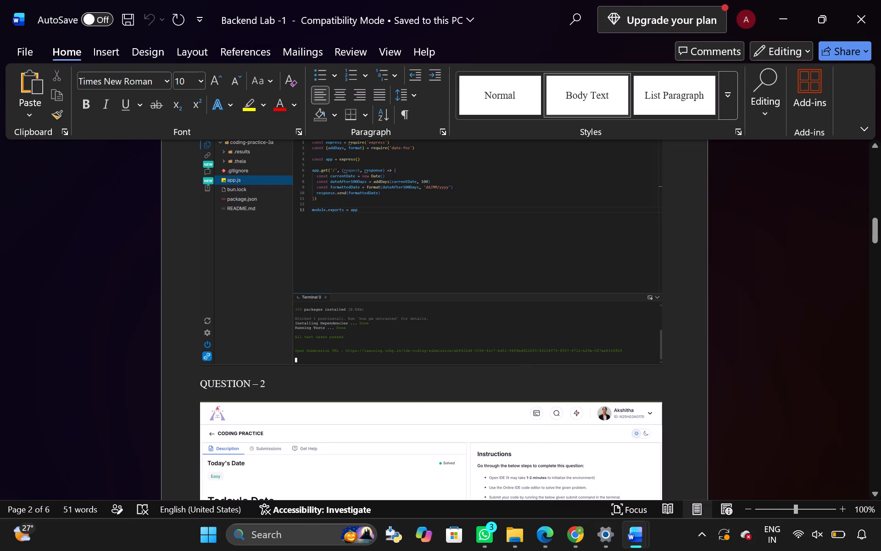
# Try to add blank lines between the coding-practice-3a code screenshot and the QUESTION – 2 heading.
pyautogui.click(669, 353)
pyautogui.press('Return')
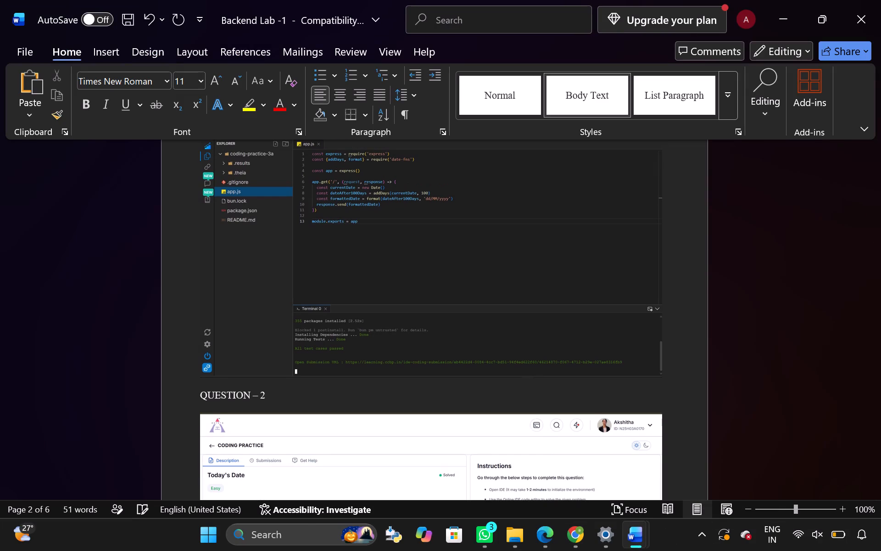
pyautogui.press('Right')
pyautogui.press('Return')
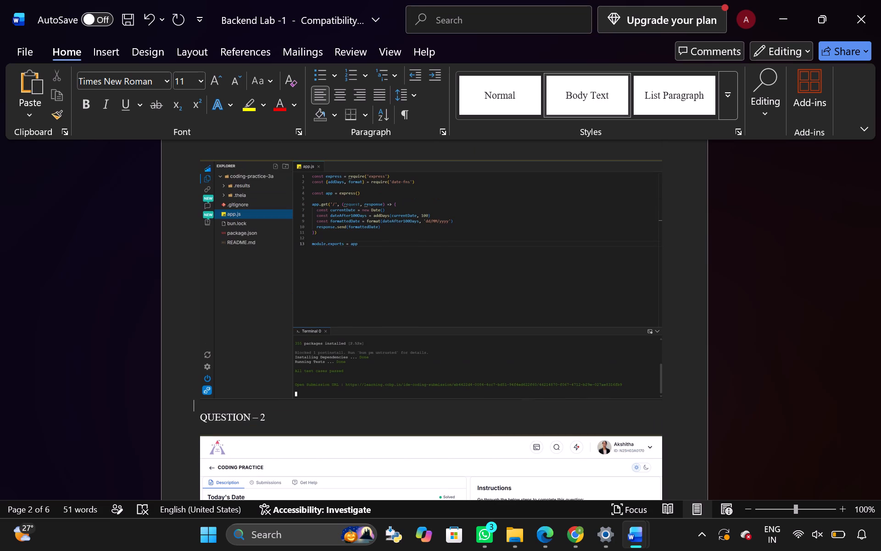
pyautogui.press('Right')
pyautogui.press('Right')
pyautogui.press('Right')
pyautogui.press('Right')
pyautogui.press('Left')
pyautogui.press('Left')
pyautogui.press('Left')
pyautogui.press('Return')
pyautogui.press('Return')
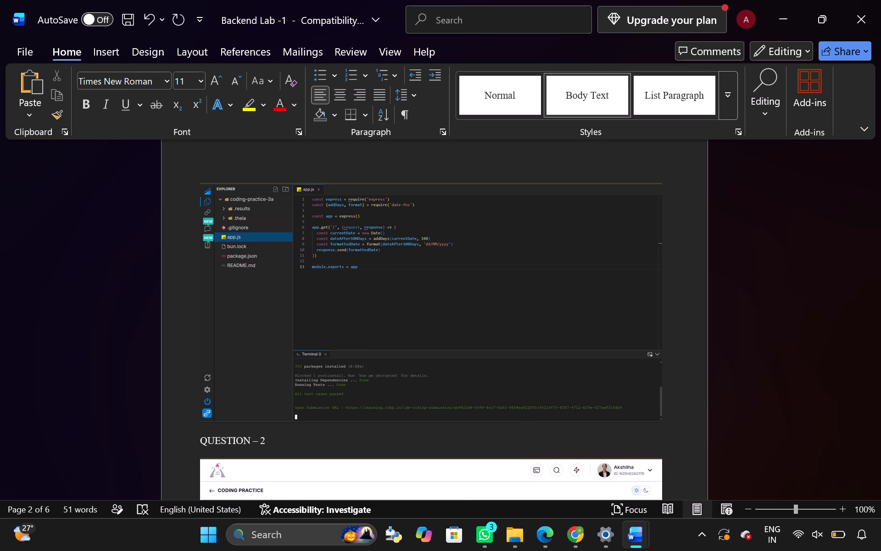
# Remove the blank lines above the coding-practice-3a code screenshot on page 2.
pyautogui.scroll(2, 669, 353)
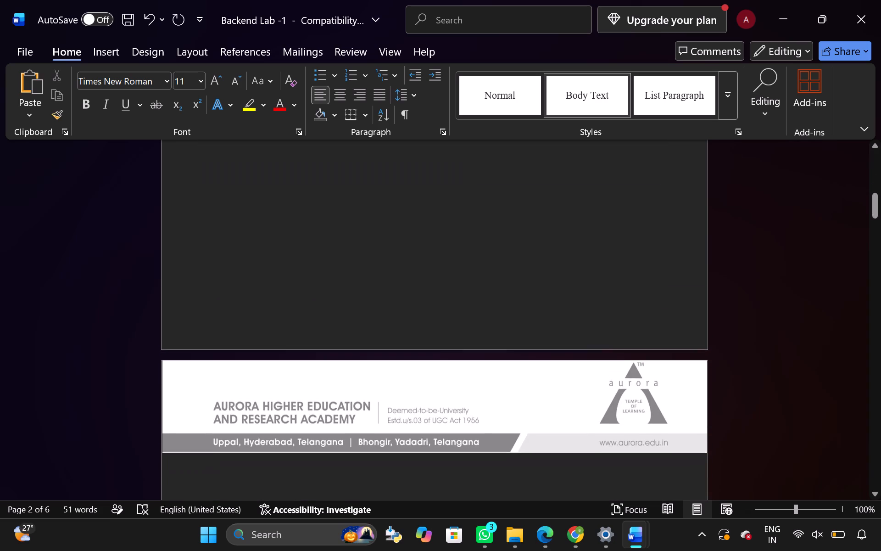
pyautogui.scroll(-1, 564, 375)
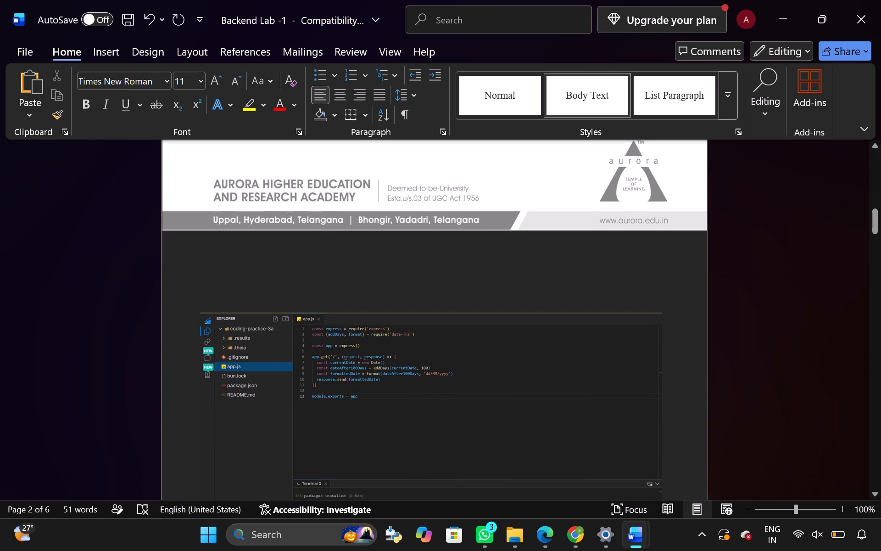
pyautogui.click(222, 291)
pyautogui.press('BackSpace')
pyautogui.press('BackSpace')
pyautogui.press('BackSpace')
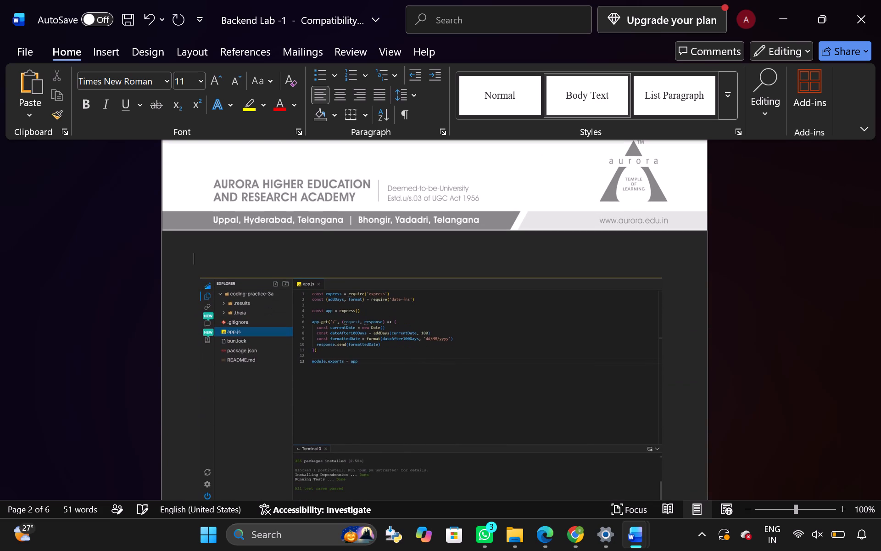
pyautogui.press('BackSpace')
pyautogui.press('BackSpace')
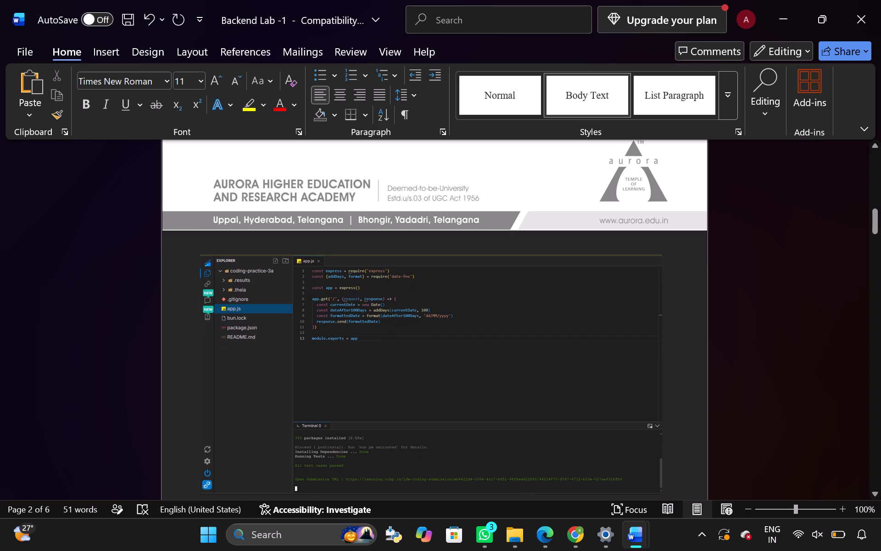
# Paste the captured submissions screenshot on the line just before the QUESTION – 2 heading.
pyautogui.scroll(-1, 568, 444)
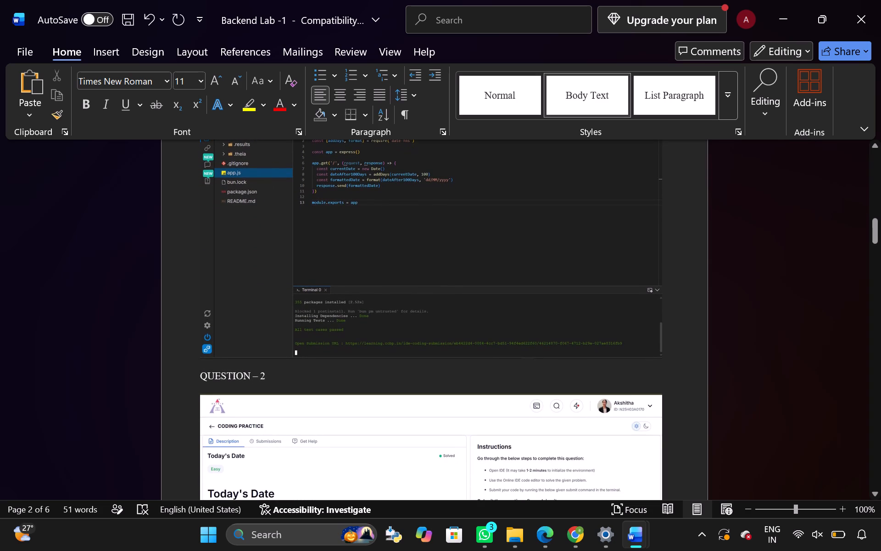
pyautogui.click(688, 345)
pyautogui.press('Right')
pyautogui.press('Right')
pyautogui.hotkey('ctrl', 'v')
# Move the coding-practice-3a code screenshot up to sit between the page 2 letterhead and the pasted submissions screenshot.
pyautogui.scroll(1, 688, 345)
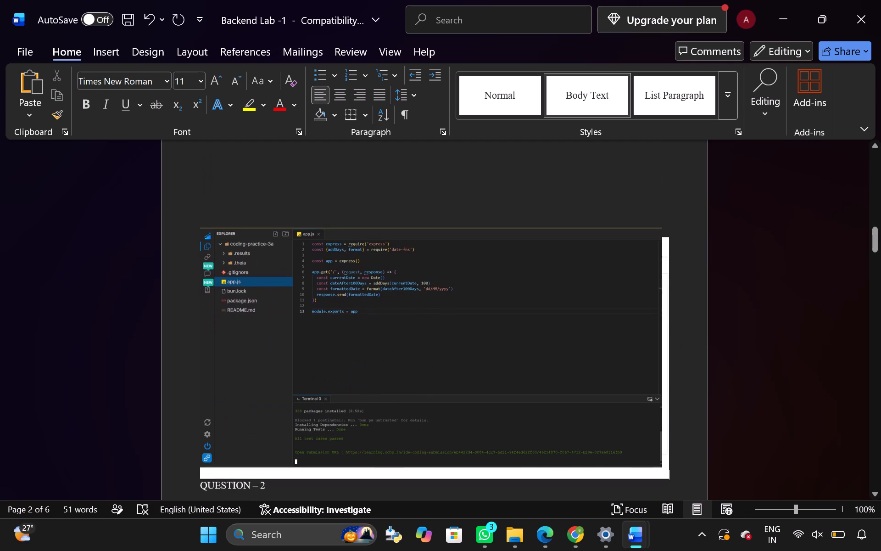
pyautogui.scroll(3, 688, 345)
pyautogui.scroll(-2, 688, 345)
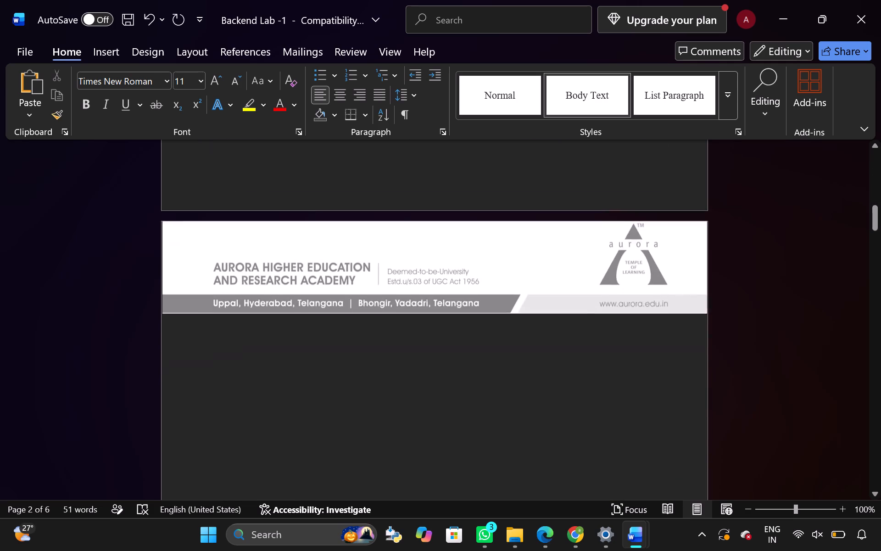
pyautogui.scroll(-1, 688, 345)
pyautogui.click(487, 369)
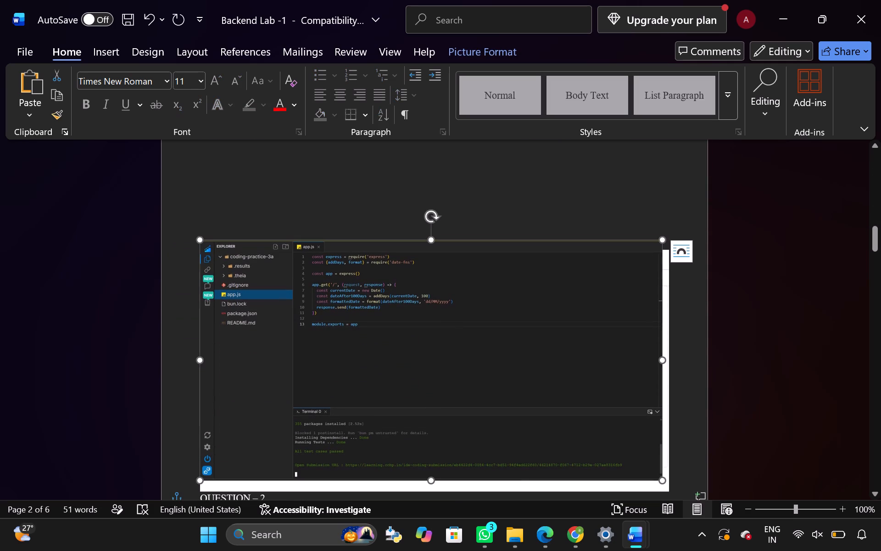
pyautogui.moveTo(487, 369); pyautogui.dragTo(487, 196, button='right')
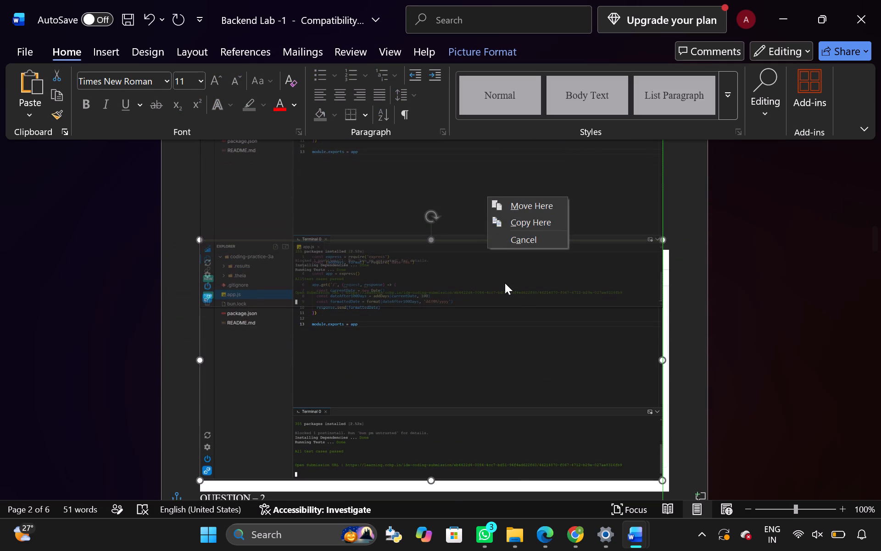
pyautogui.click(526, 202)
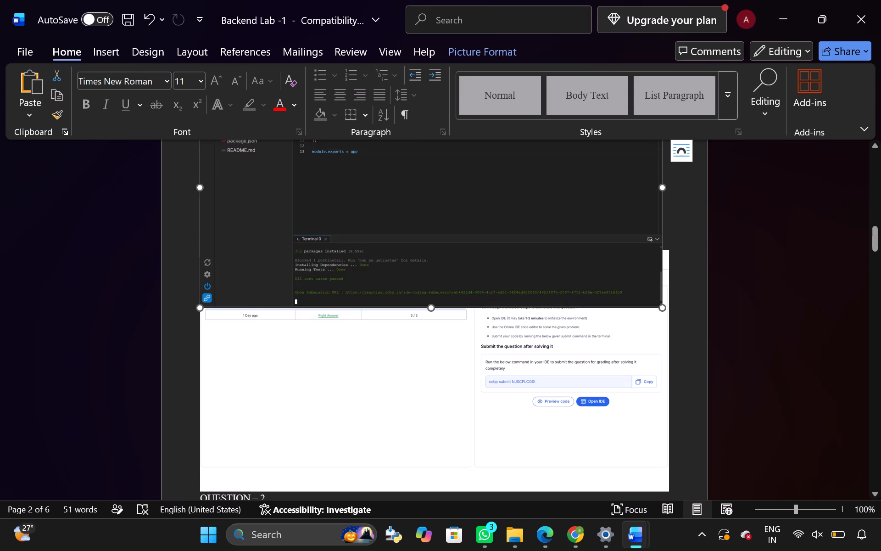
pyautogui.scroll(2, 502, 281)
pyautogui.moveTo(502, 281); pyautogui.dragTo(500, 158, button='right')
pyautogui.click(530, 162)
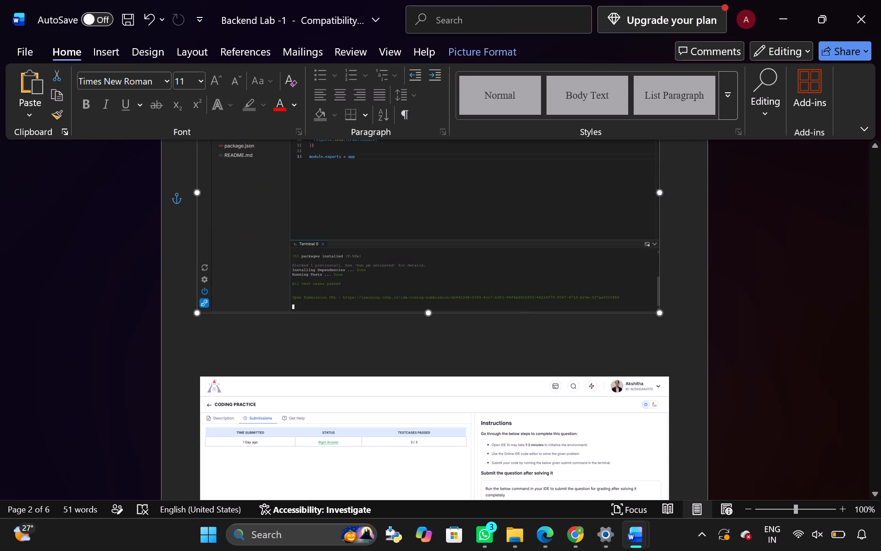
pyautogui.scroll(1, 433, 275)
pyautogui.scroll(-1, 427, 368)
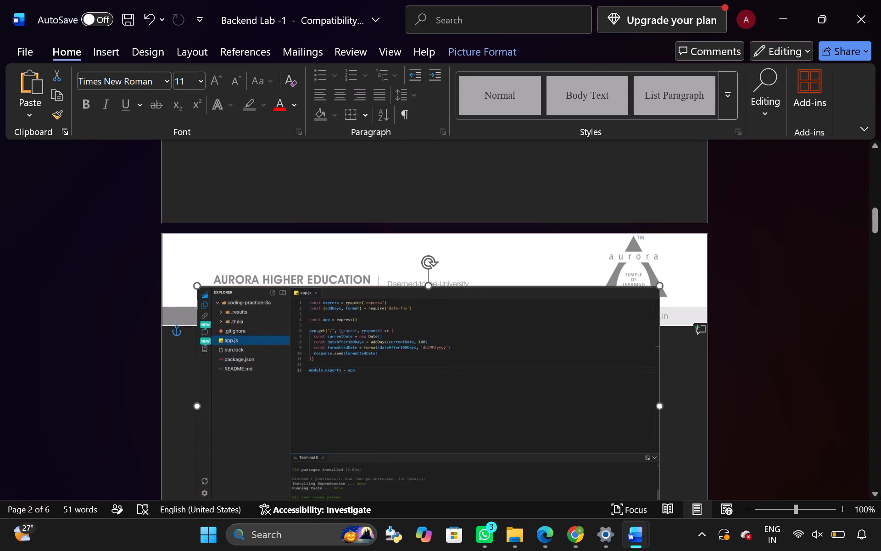
pyautogui.scroll(-1, 427, 368)
pyautogui.moveTo(441, 261); pyautogui.dragTo(452, 320)
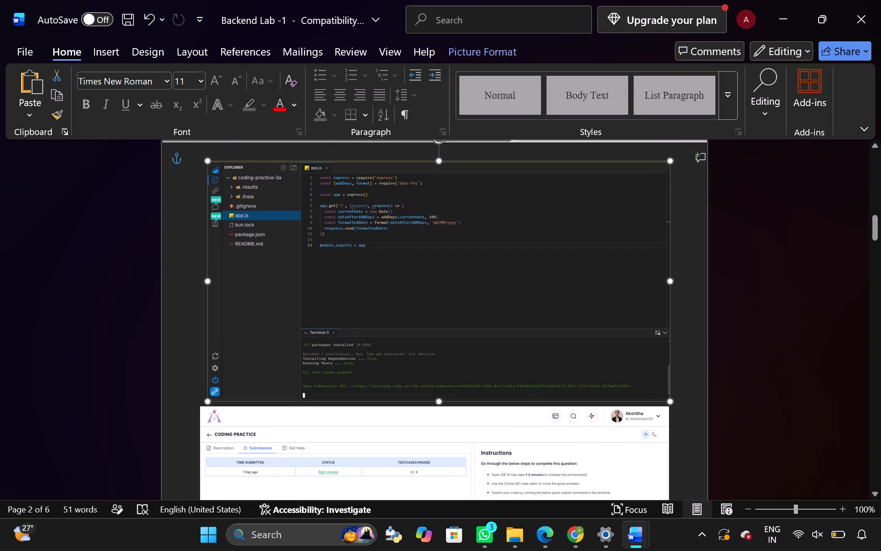
pyautogui.moveTo(452, 320); pyautogui.dragTo(446, 313)
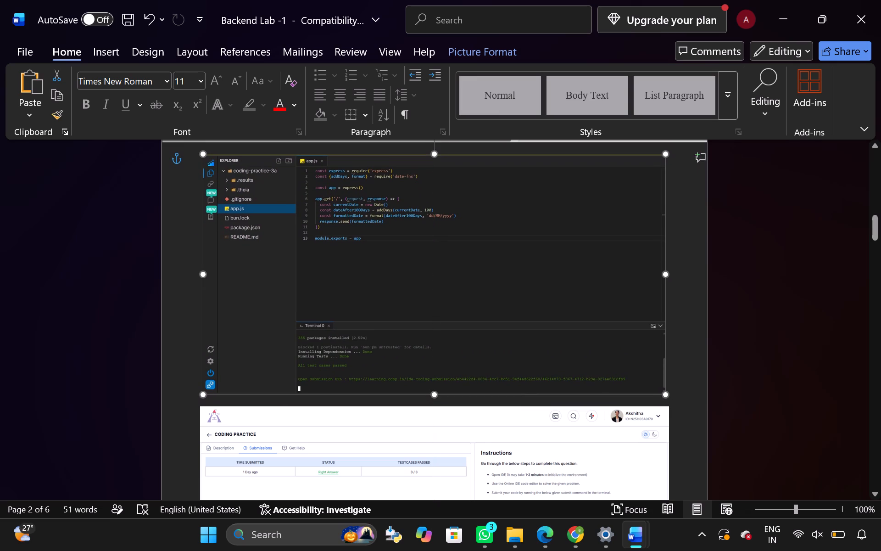
pyautogui.click(727, 283)
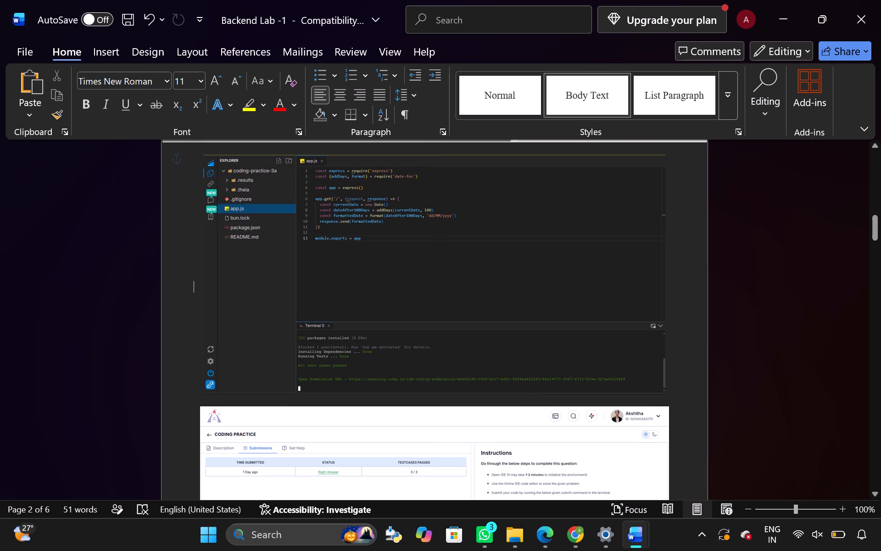
# Insert blank lines before the QUESTION – 2 heading to push it to the top of the following page.
pyautogui.scroll(2, 727, 283)
pyautogui.scroll(-3, 727, 283)
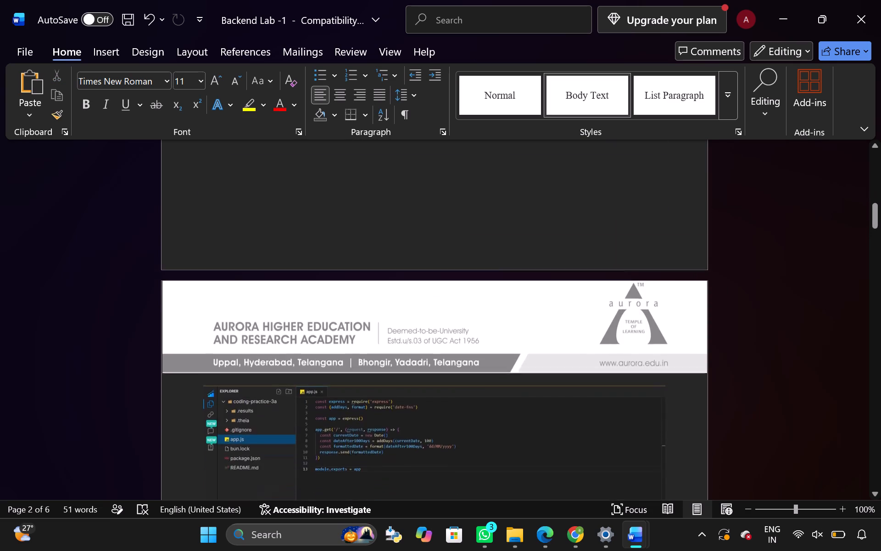
pyautogui.scroll(-4, 727, 283)
pyautogui.scroll(1, 727, 283)
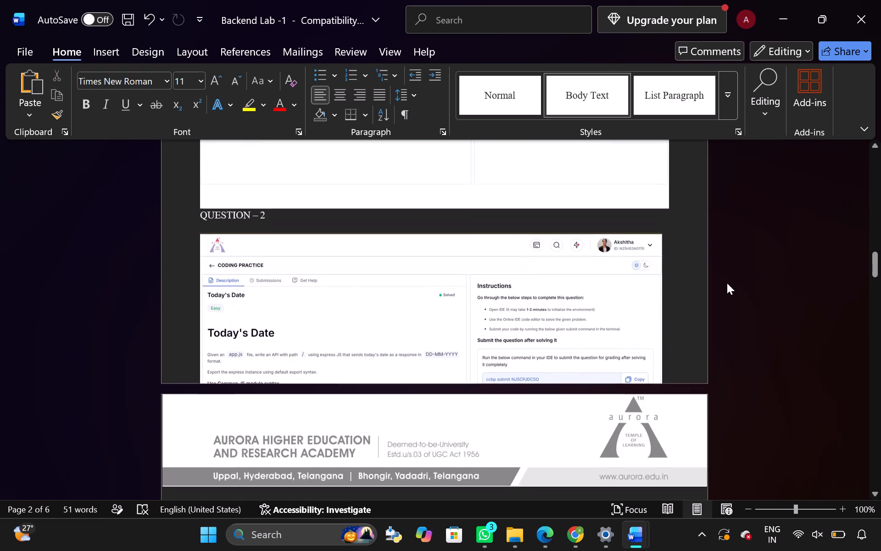
pyautogui.scroll(1, 727, 283)
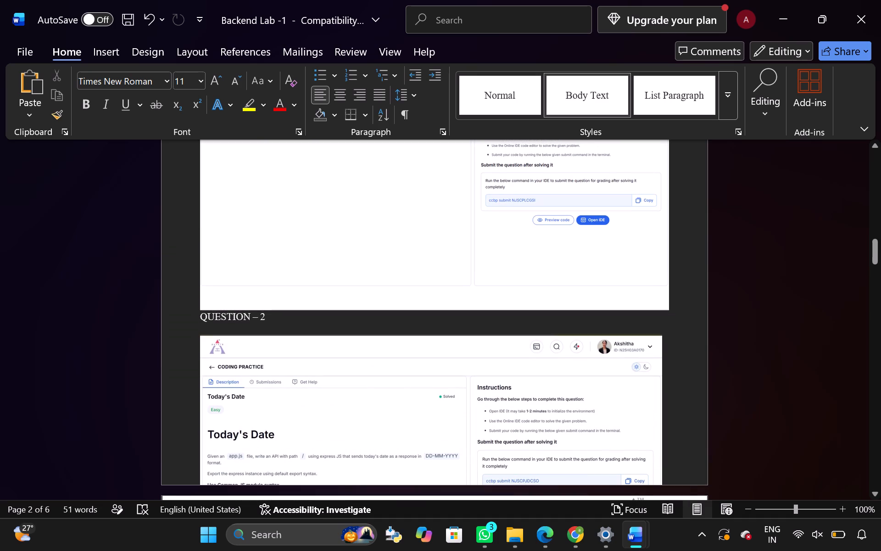
pyautogui.click(201, 319)
pyautogui.press('Return')
pyautogui.press('Return')
pyautogui.press('Return')
pyautogui.press('Return')
pyautogui.press('Return')
pyautogui.press('Return')
pyautogui.press('Return')
pyautogui.press('Return')
pyautogui.press('Return')
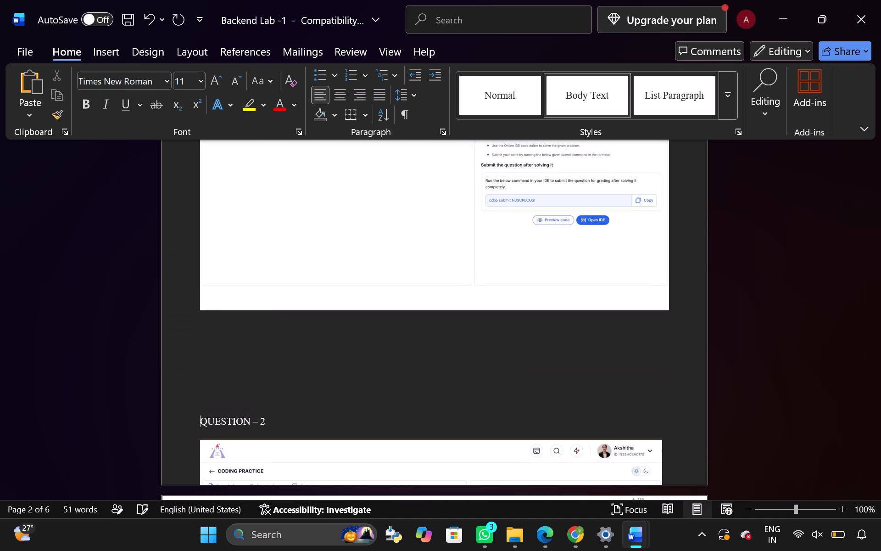
pyautogui.press('Return')
pyautogui.press('Return')
pyautogui.press('Return')
pyautogui.press('Return')
pyautogui.press('Return')
pyautogui.scroll(-2, 201, 319)
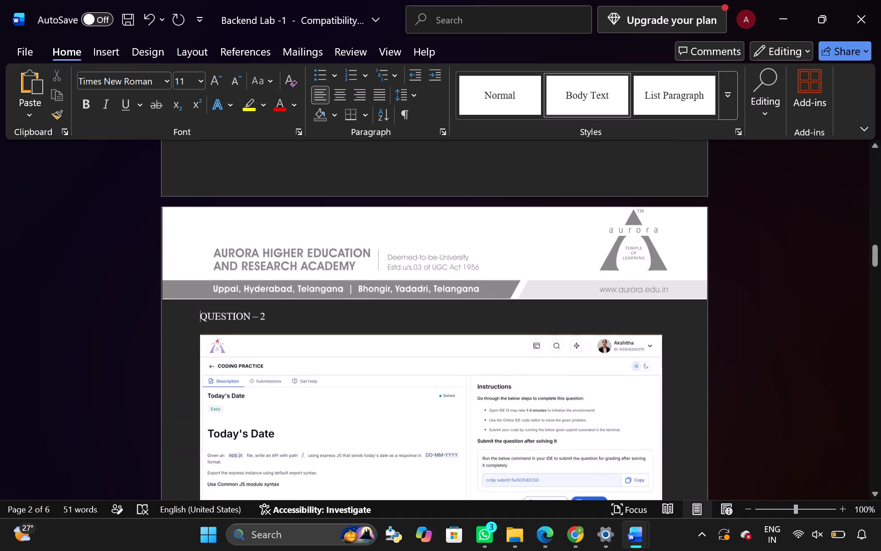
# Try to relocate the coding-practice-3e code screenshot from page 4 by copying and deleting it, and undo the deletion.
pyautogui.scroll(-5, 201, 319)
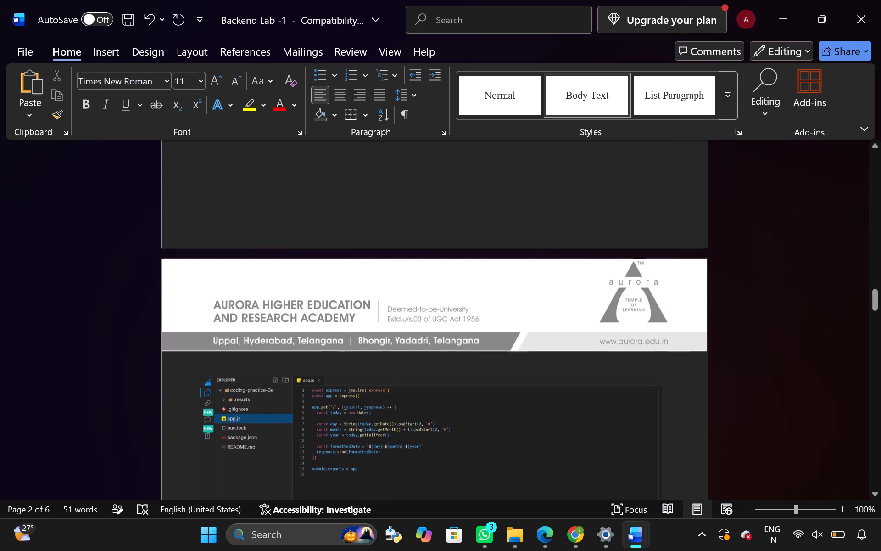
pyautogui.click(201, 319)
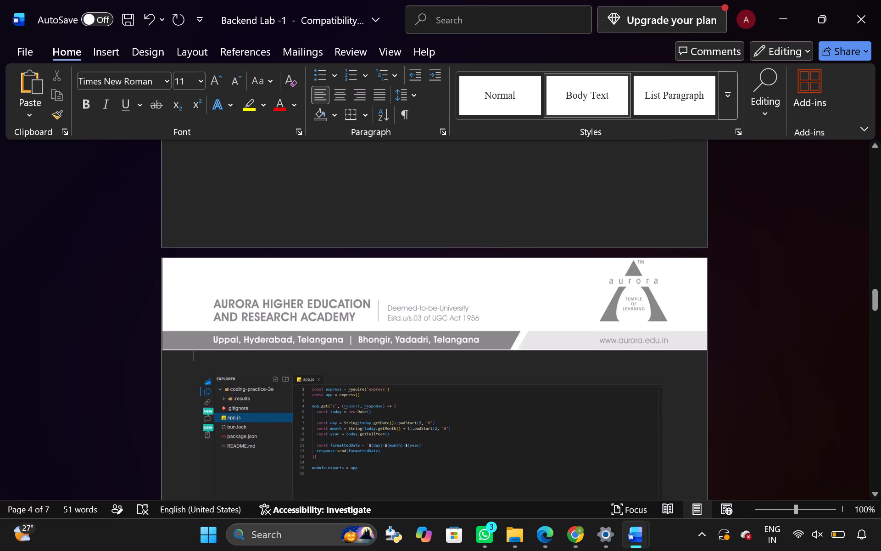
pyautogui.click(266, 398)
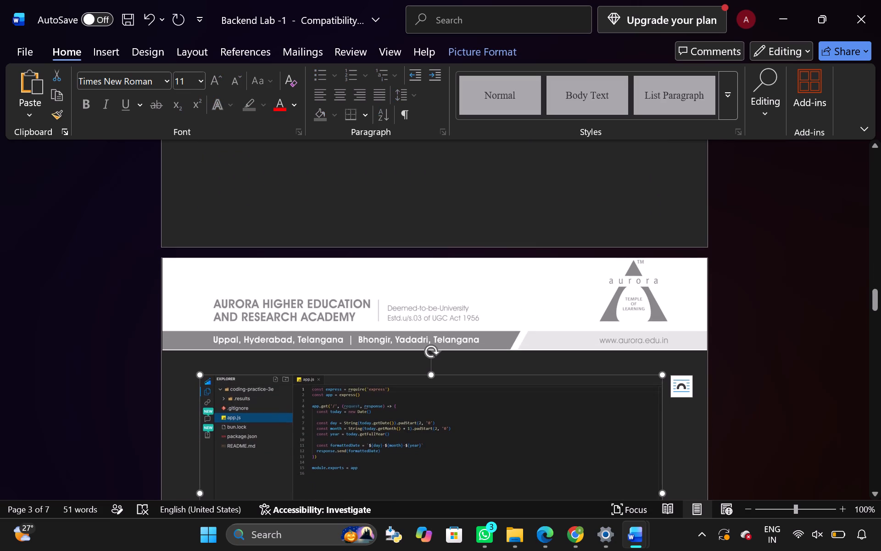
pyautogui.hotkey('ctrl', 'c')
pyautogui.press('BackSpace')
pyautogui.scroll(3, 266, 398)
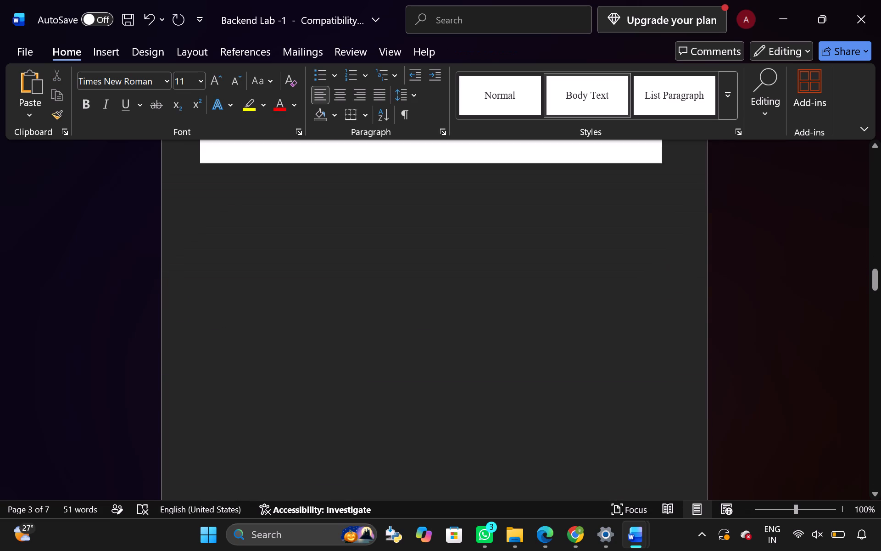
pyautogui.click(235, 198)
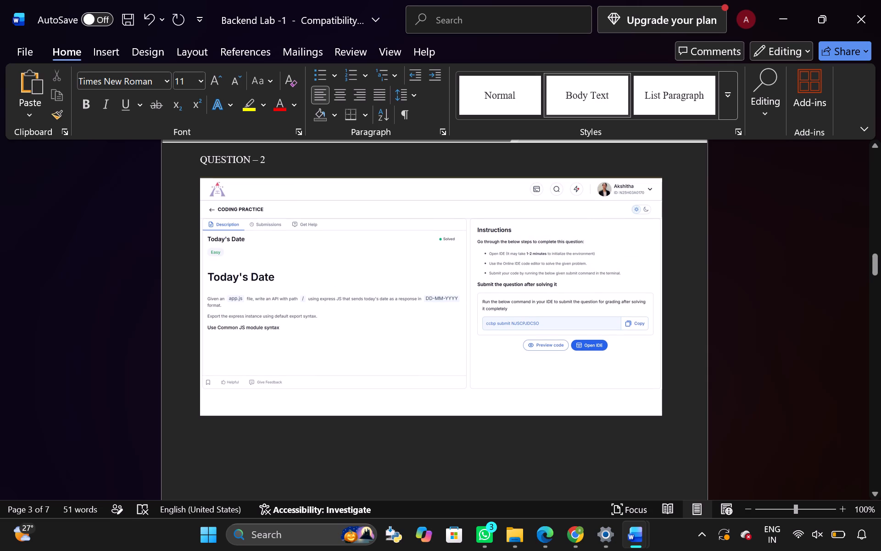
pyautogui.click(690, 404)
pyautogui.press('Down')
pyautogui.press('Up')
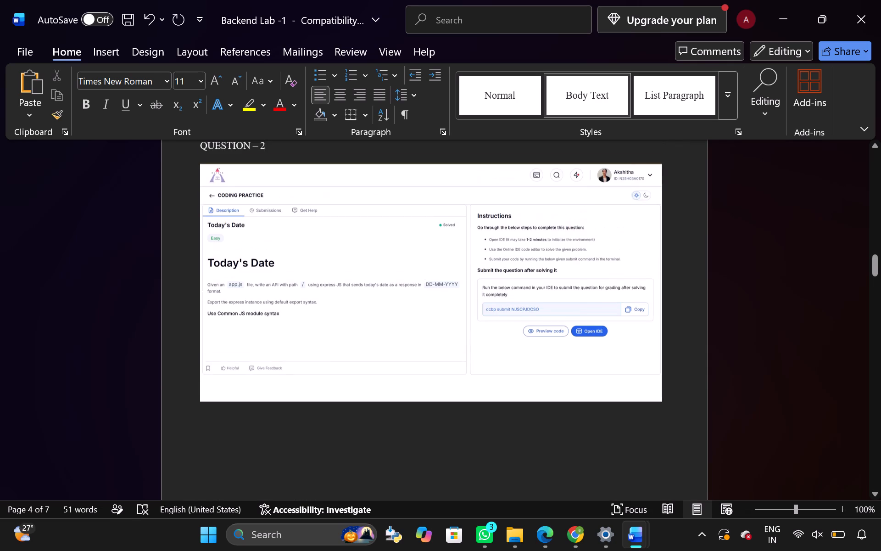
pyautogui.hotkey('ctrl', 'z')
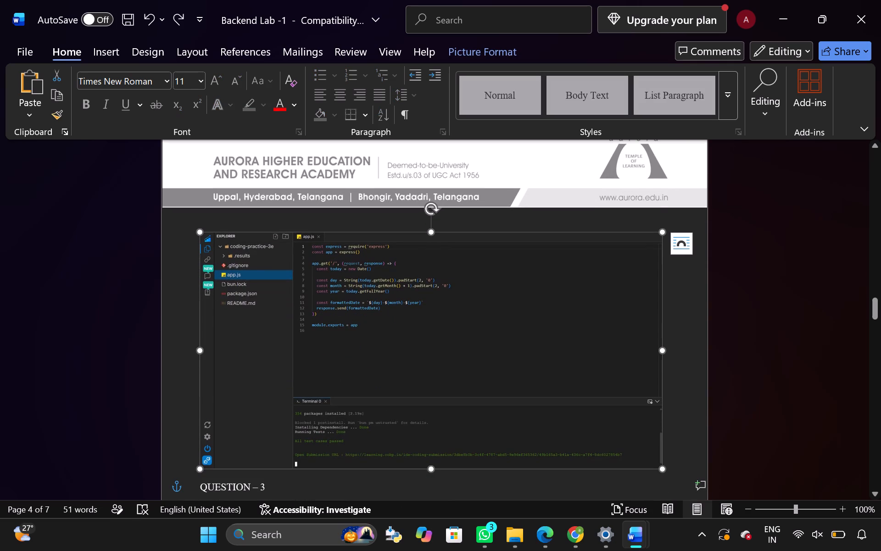
# Move the coding-practice-3e code screenshot from page 4 up to page 3, below the Today's Date question screenshot.
pyautogui.moveTo(465, 378); pyautogui.dragTo(454, 138)
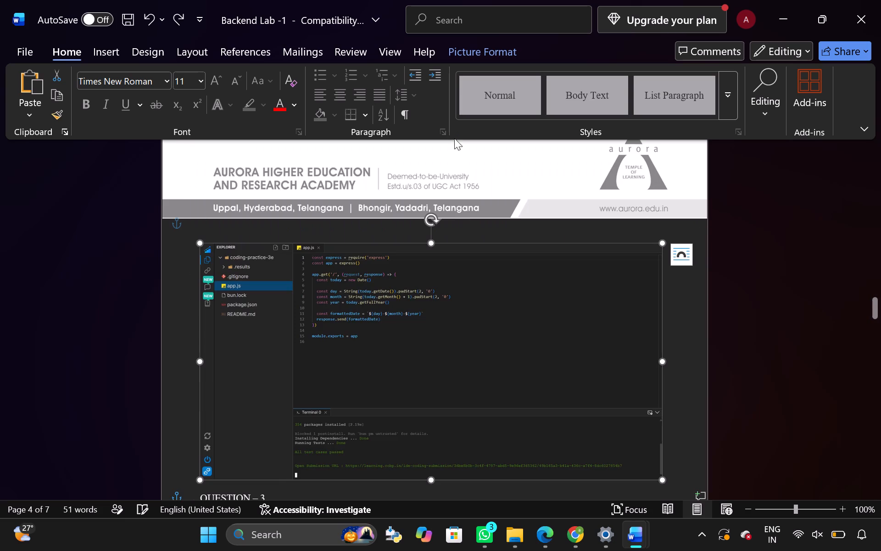
pyautogui.scroll(2, 423, 330)
pyautogui.scroll(-1, 421, 371)
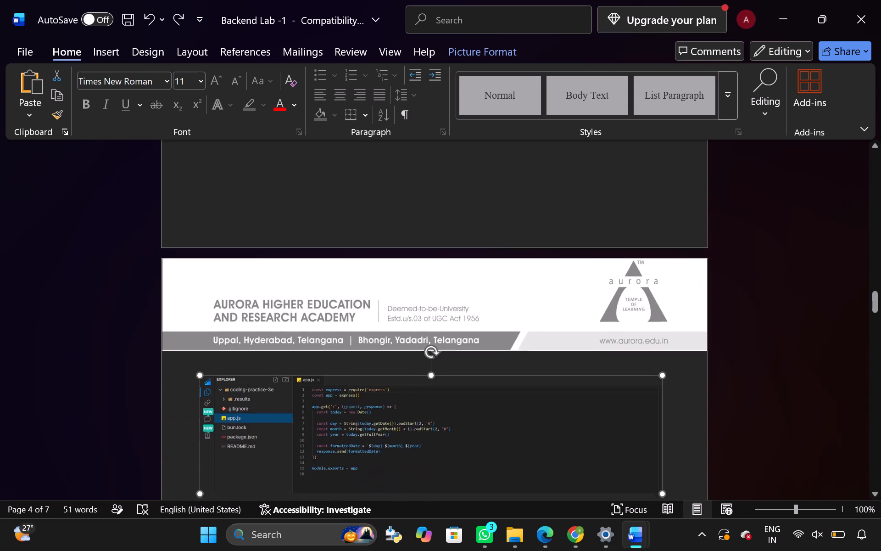
pyautogui.scroll(-1, 421, 371)
pyautogui.moveTo(421, 371); pyautogui.dragTo(425, 146)
pyautogui.scroll(2, 420, 241)
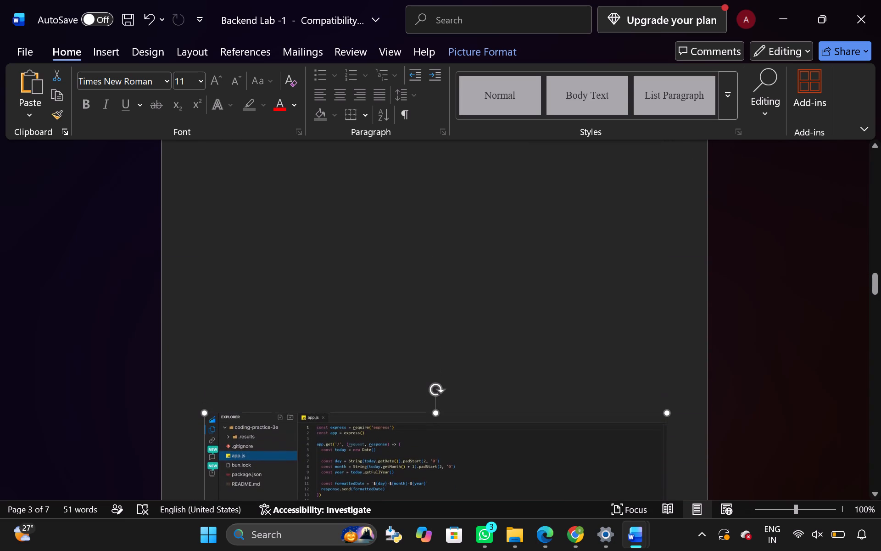
pyautogui.moveTo(411, 444); pyautogui.dragTo(396, 137, button='right')
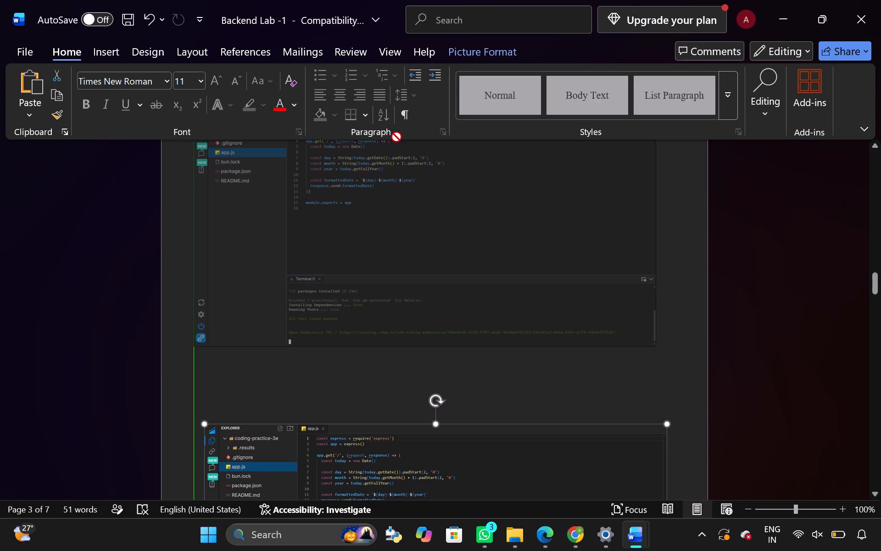
pyautogui.moveTo(396, 137); pyautogui.dragTo(394, 132, button='right')
pyautogui.scroll(2, 394, 224)
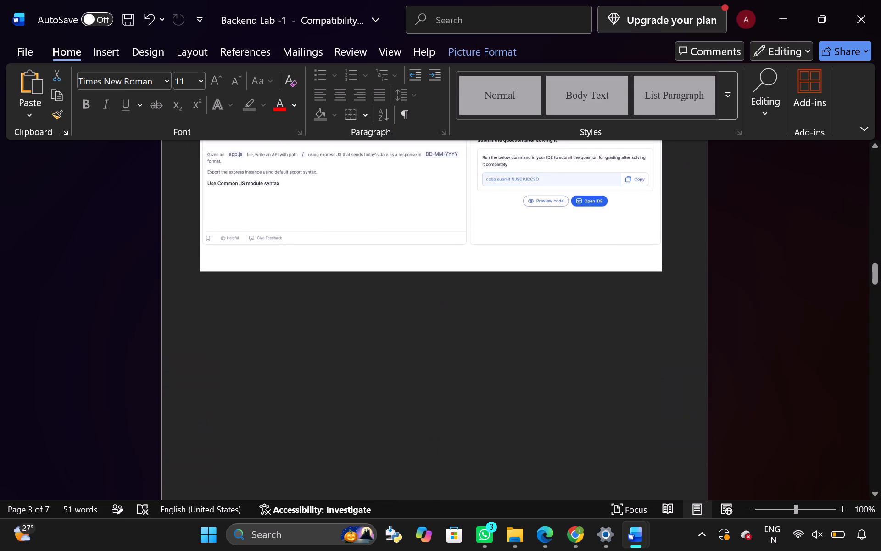
pyautogui.scroll(-1, 411, 277)
pyautogui.moveTo(401, 455); pyautogui.dragTo(401, 181, button='right')
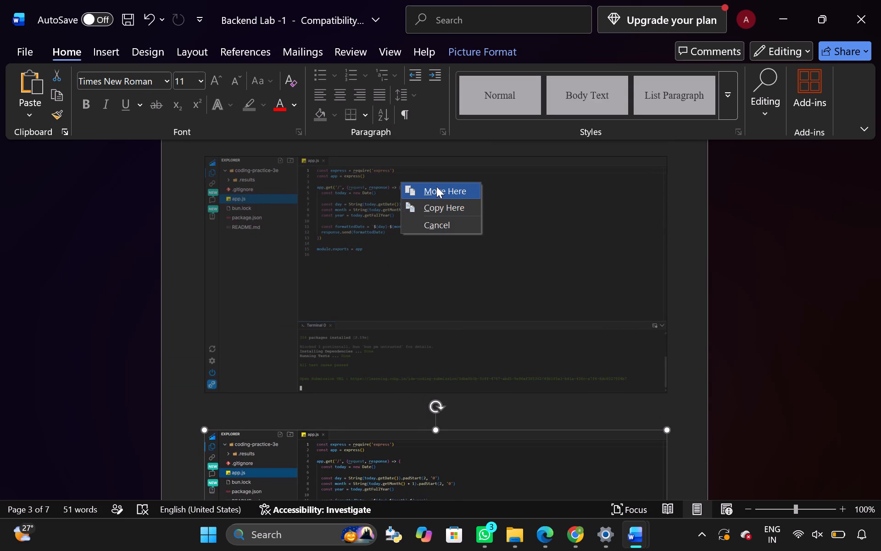
pyautogui.click(436, 187)
pyautogui.scroll(1, 409, 220)
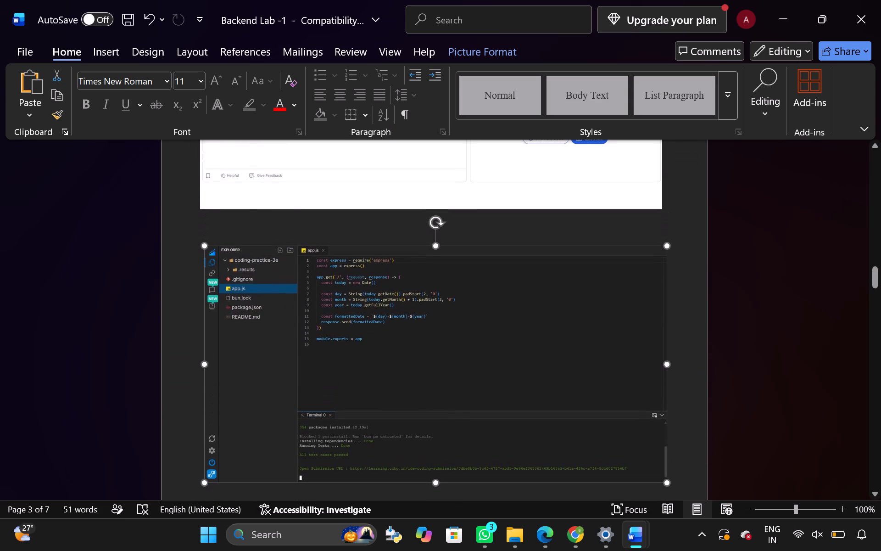
# Nudge the coding-practice-3e code screenshot up so it sits just beneath the Today's Date question screenshot.
pyautogui.moveTo(392, 297); pyautogui.dragTo(387, 268, button='right')
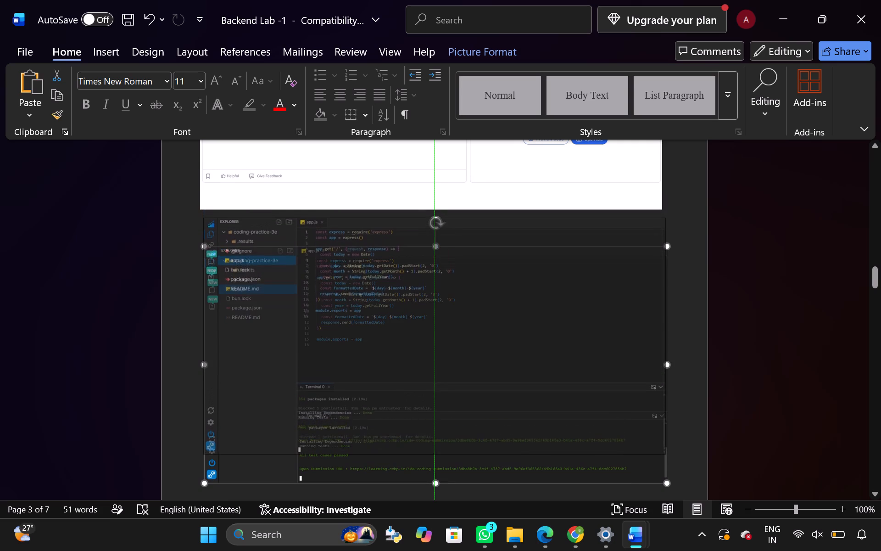
pyautogui.moveTo(387, 268); pyautogui.dragTo(384, 270, button='right')
pyautogui.click(409, 279)
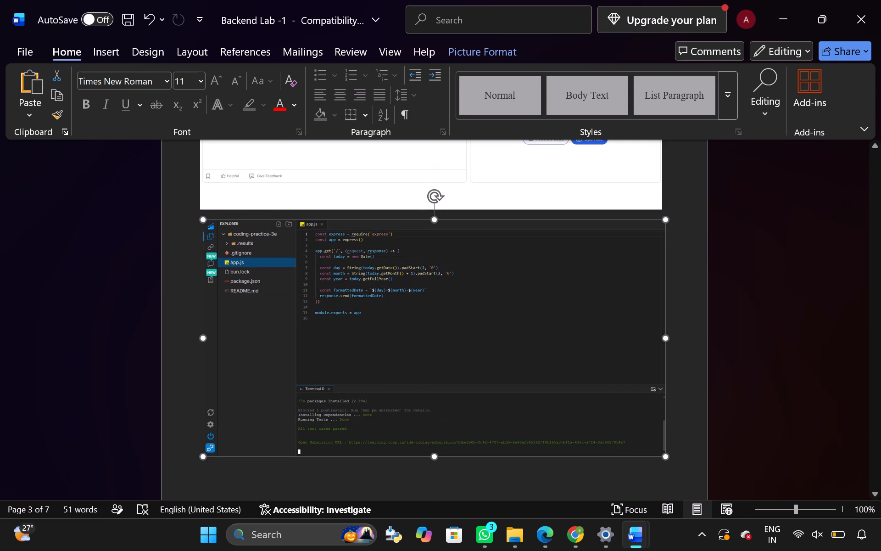
pyautogui.scroll(-2, 395, 310)
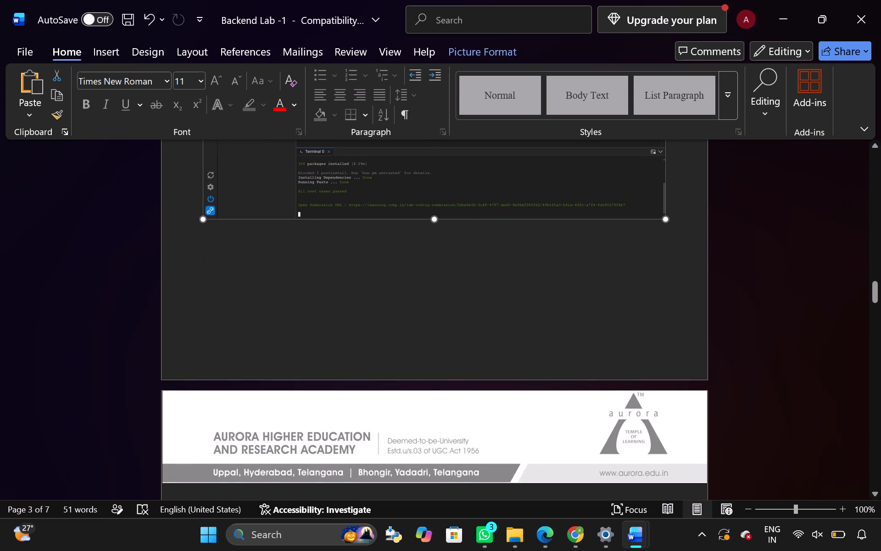
pyautogui.click(485, 313)
# Switch to Chrome, return to the course and open the submissions list of the Today's Date coding practice.
pyautogui.scroll(-1, 485, 313)
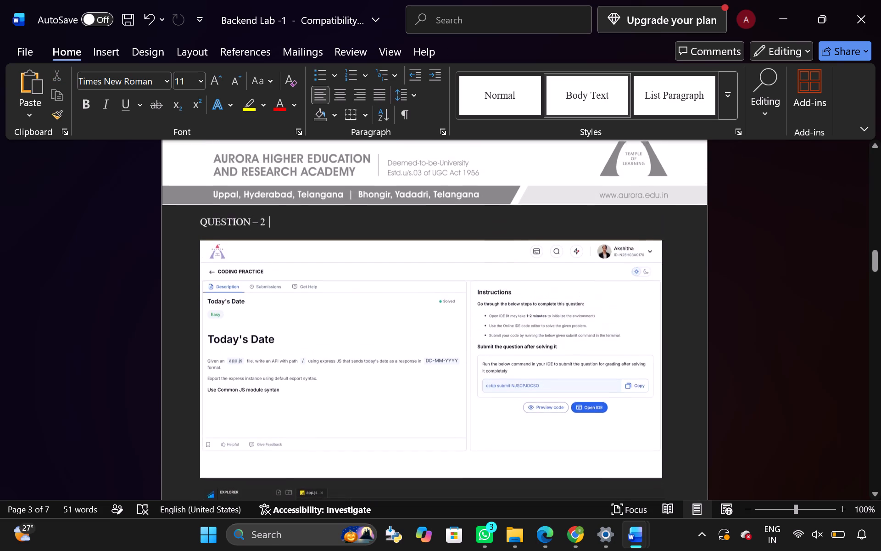
pyautogui.scroll(-4, 485, 313)
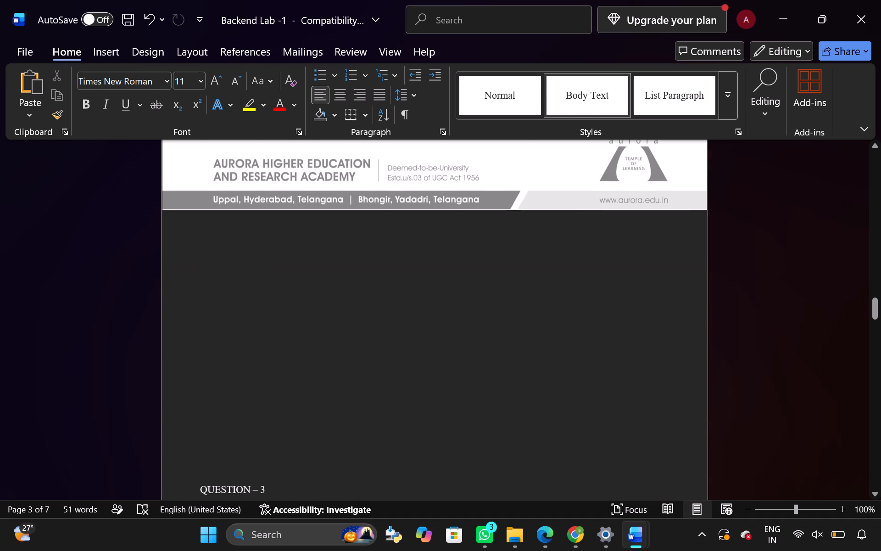
pyautogui.click(569, 537)
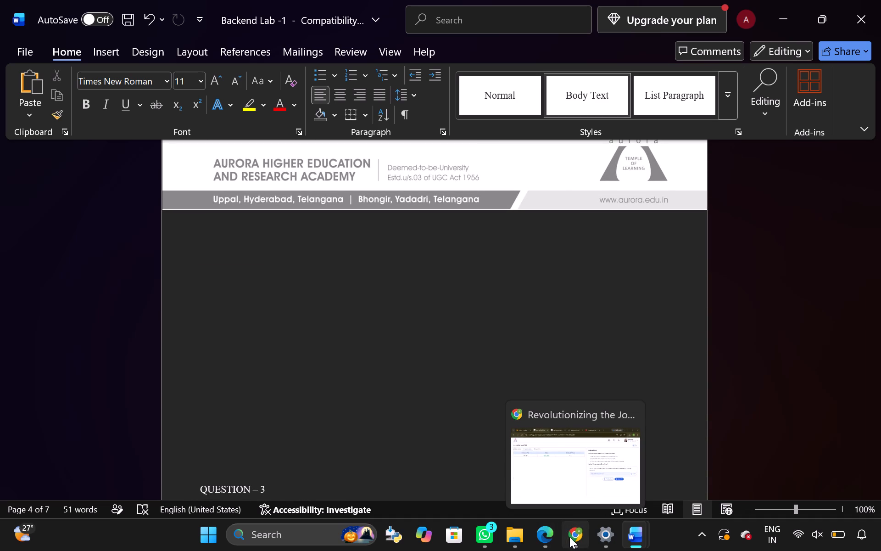
pyautogui.click(25, 118)
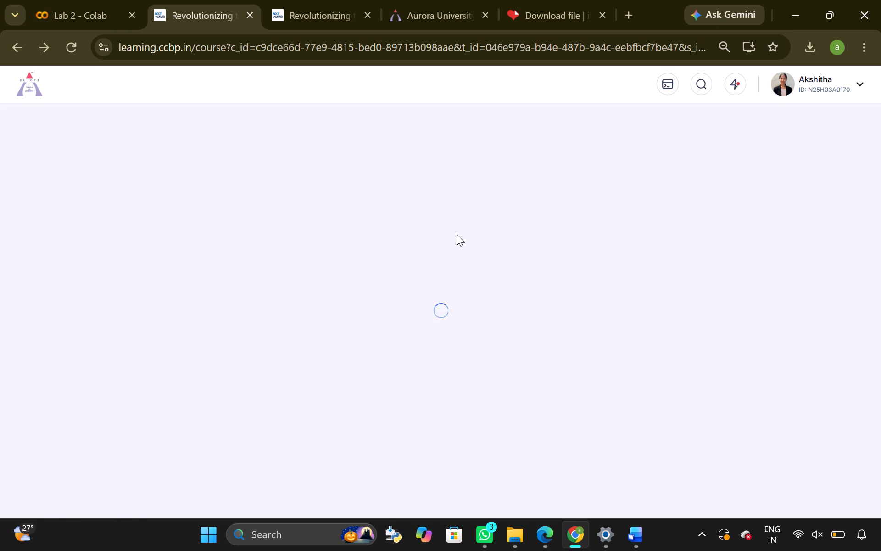
pyautogui.click(314, 259)
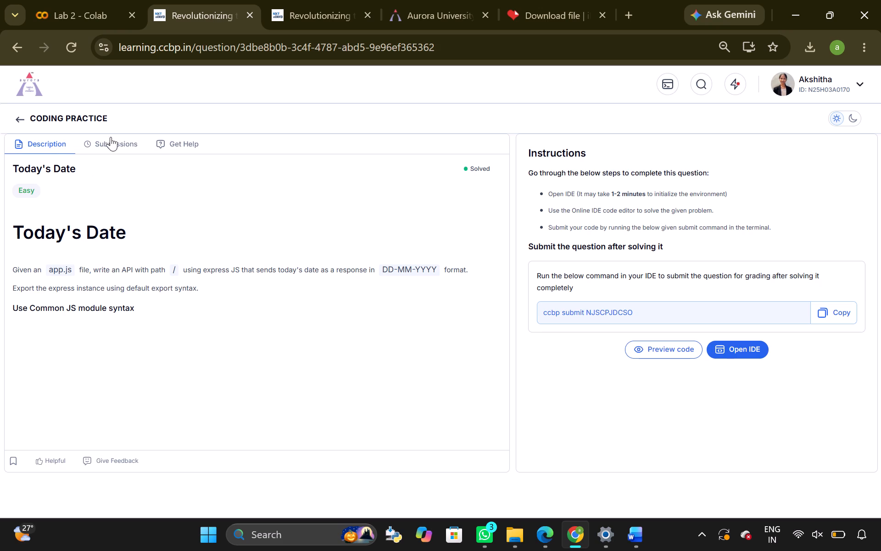
pyautogui.click(109, 144)
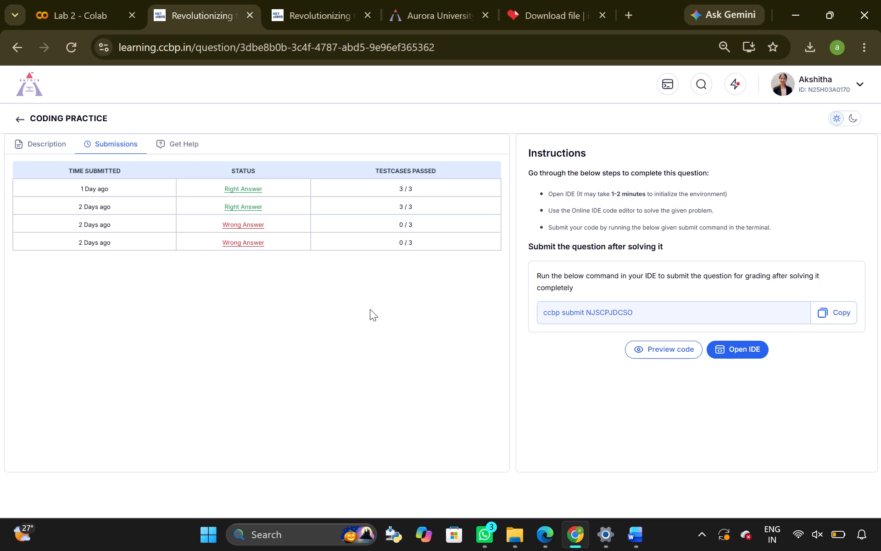
# Capture a screenshot of the Today's Date submissions page, covering only the web page area between the browser bar and taskbar.
pyautogui.press('Print')
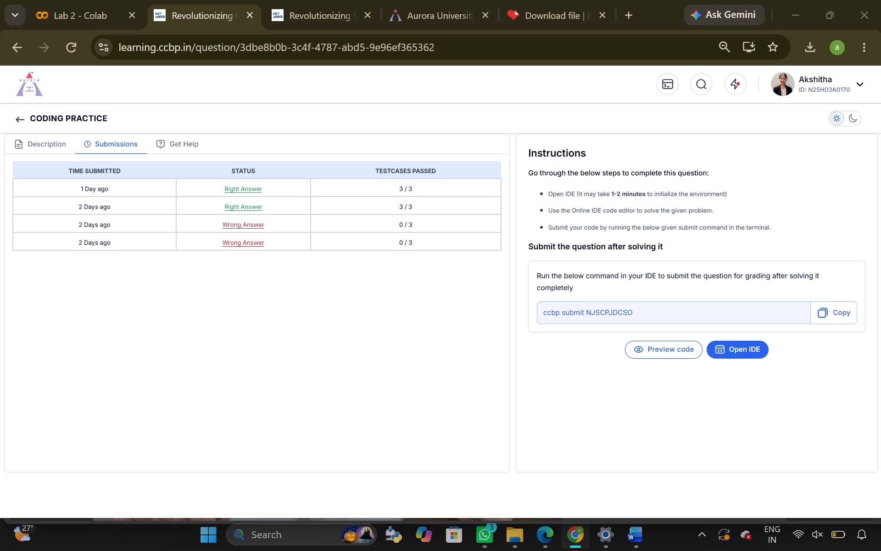
pyautogui.moveTo(0, 64); pyautogui.dragTo(880, 520)
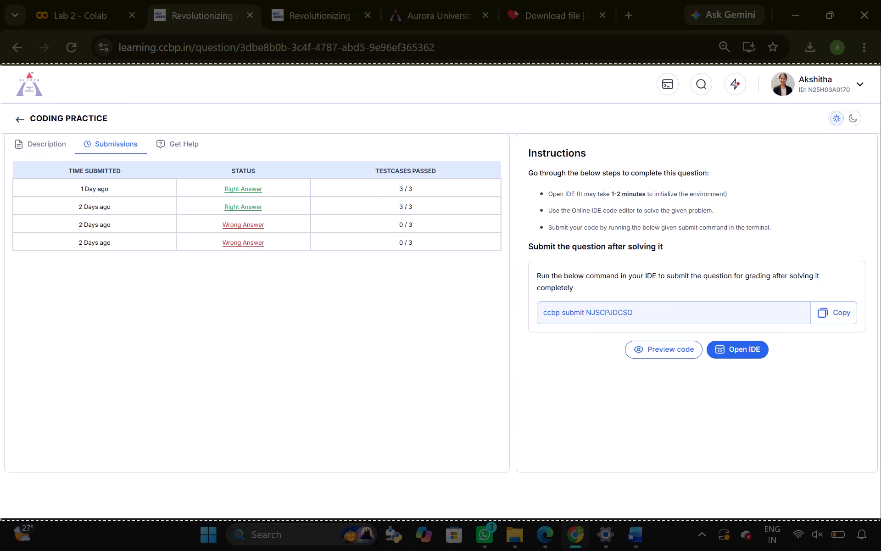
pyautogui.moveTo(880, 520); pyautogui.dragTo(880, 517)
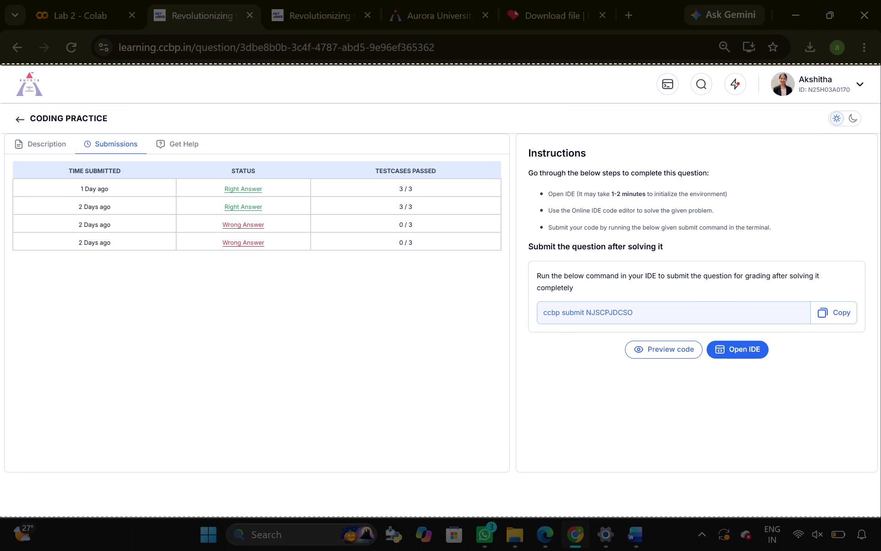
pyautogui.moveTo(880, 517); pyautogui.dragTo(880, 518)
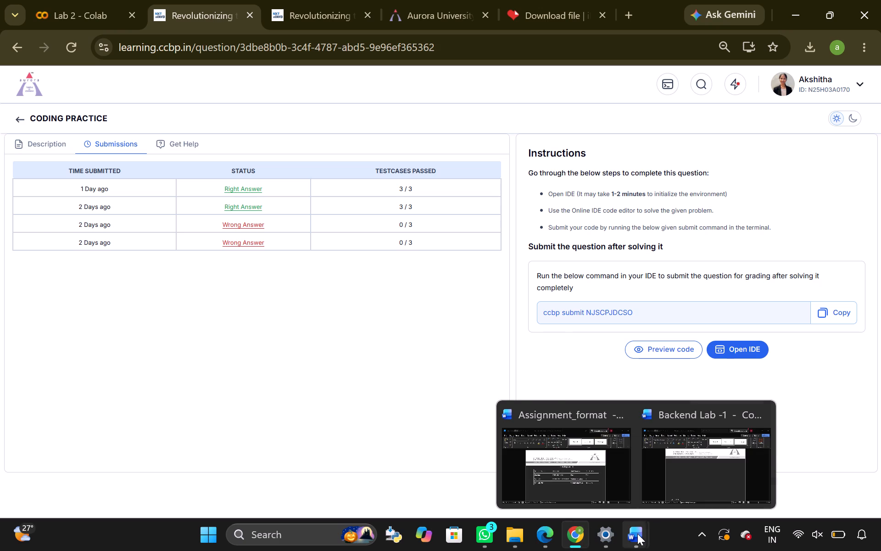
# Return to the Backend Lab -1 document in Word and paste the captured submissions screenshot beneath the page 4 letterhead.
pyautogui.click(694, 453)
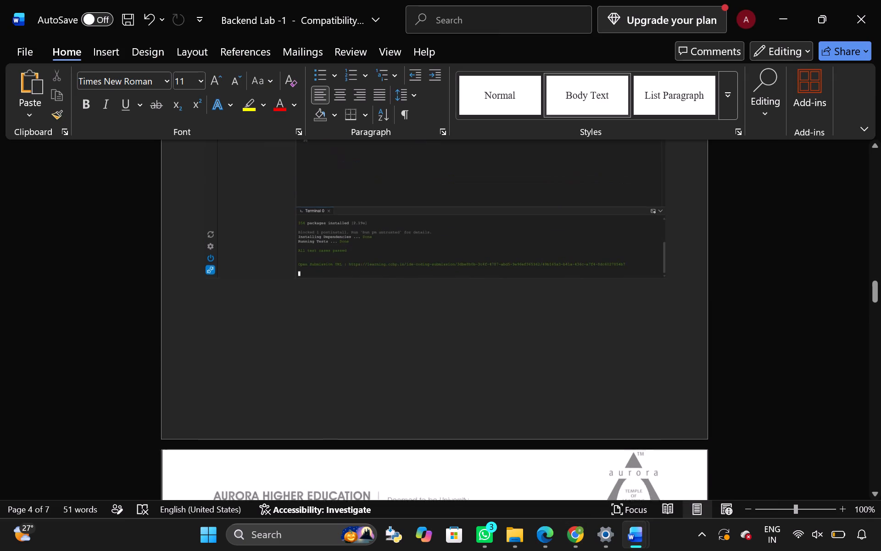
pyautogui.click(201, 280)
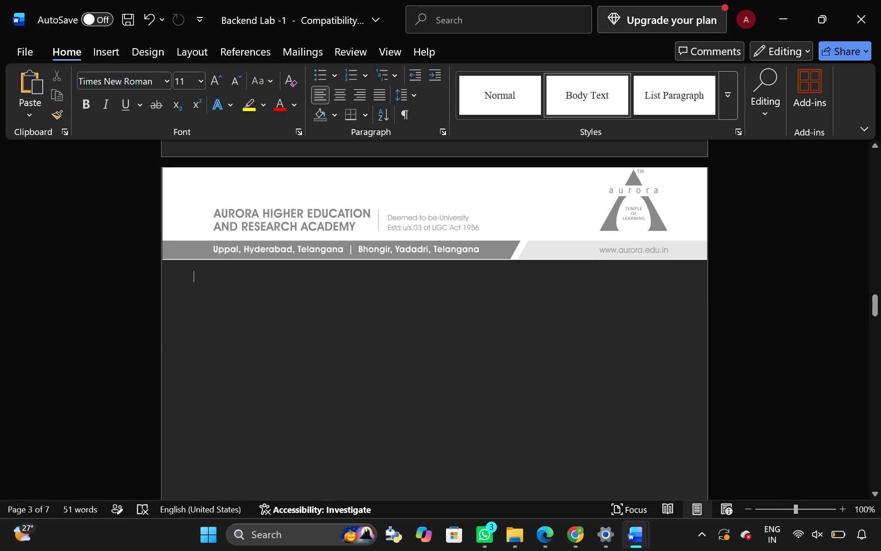
pyautogui.hotkey('ctrl', 'v')
pyautogui.scroll(1, 391, 321)
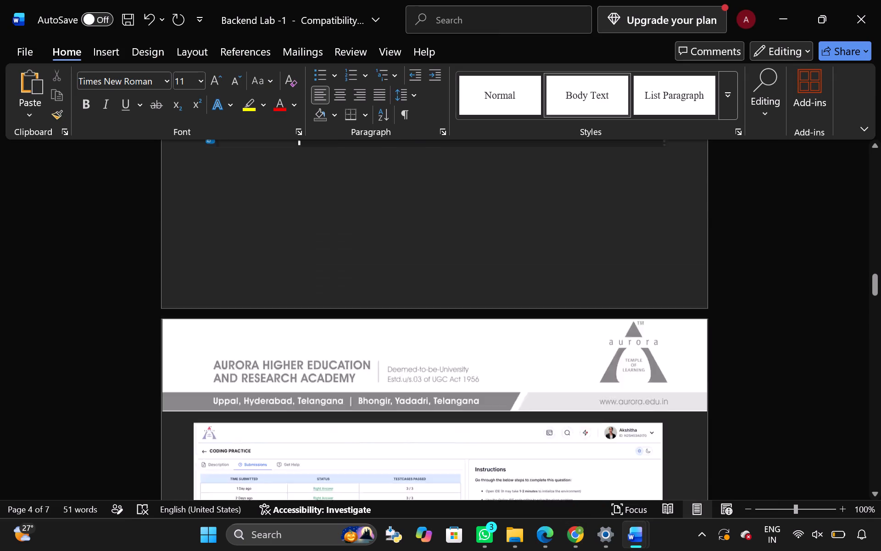
pyautogui.scroll(2, 391, 321)
# Remove the surplus blank lines above the QUESTION – 3 heading on page 4.
pyautogui.scroll(-3, 391, 321)
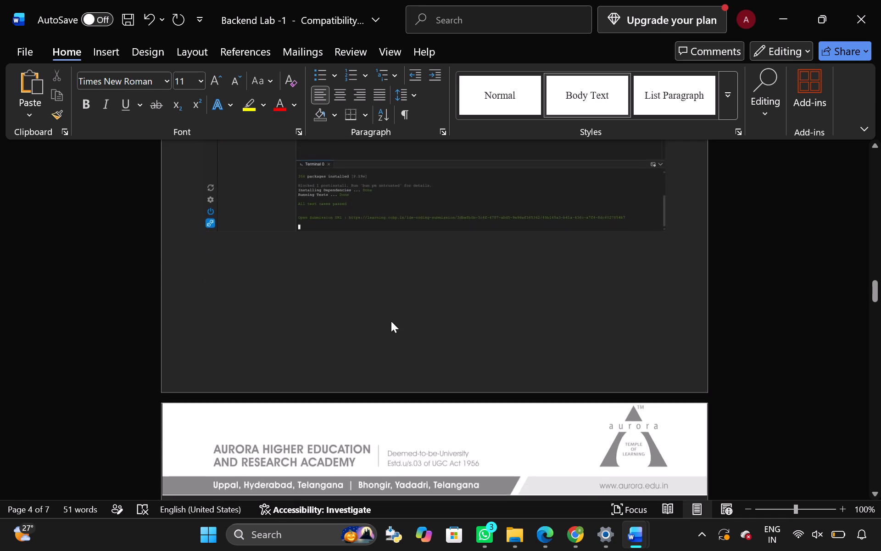
pyautogui.scroll(-2, 391, 321)
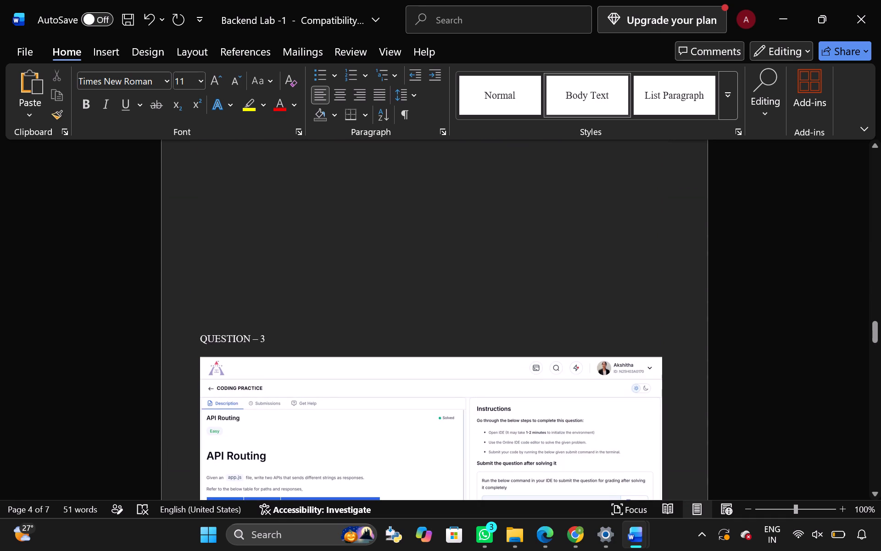
pyautogui.click(207, 321)
pyautogui.press('BackSpace')
pyautogui.press('BackSpace')
pyautogui.press('BackSpace')
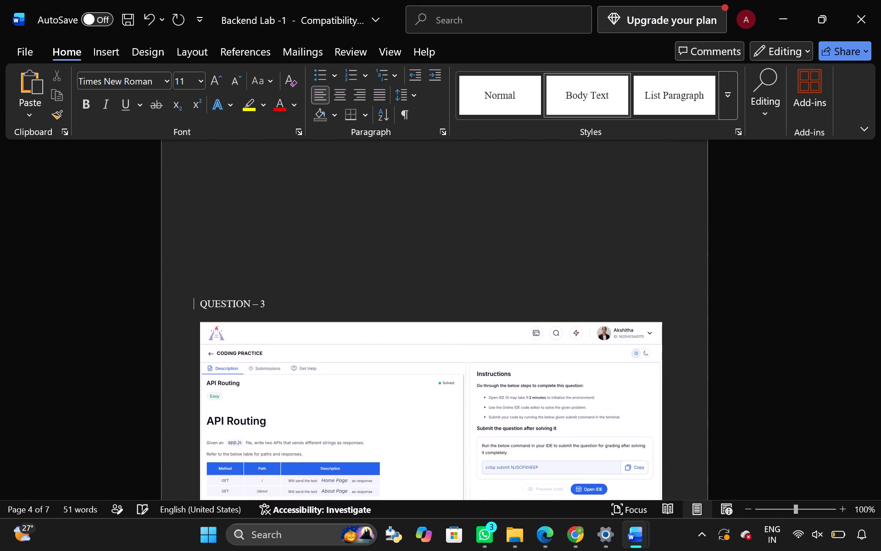
pyautogui.press('BackSpace')
pyautogui.press('BackSpace')
pyautogui.press('BackSpace')
pyautogui.press('BackSpace')
pyautogui.press('BackSpace')
pyautogui.press('BackSpace')
pyautogui.press('BackSpace')
pyautogui.press('BackSpace')
pyautogui.press('BackSpace')
pyautogui.press('BackSpace')
pyautogui.press('BackSpace')
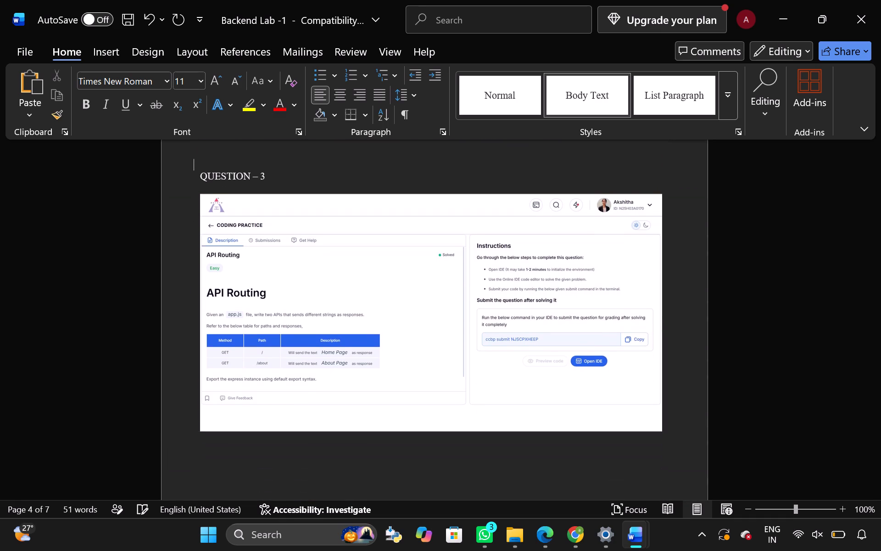
# Remove the remaining blank lines between the pasted submissions screenshot and the QUESTION – 3 heading on page 4.
pyautogui.scroll(1, 207, 321)
pyautogui.press('BackSpace')
pyautogui.press('BackSpace')
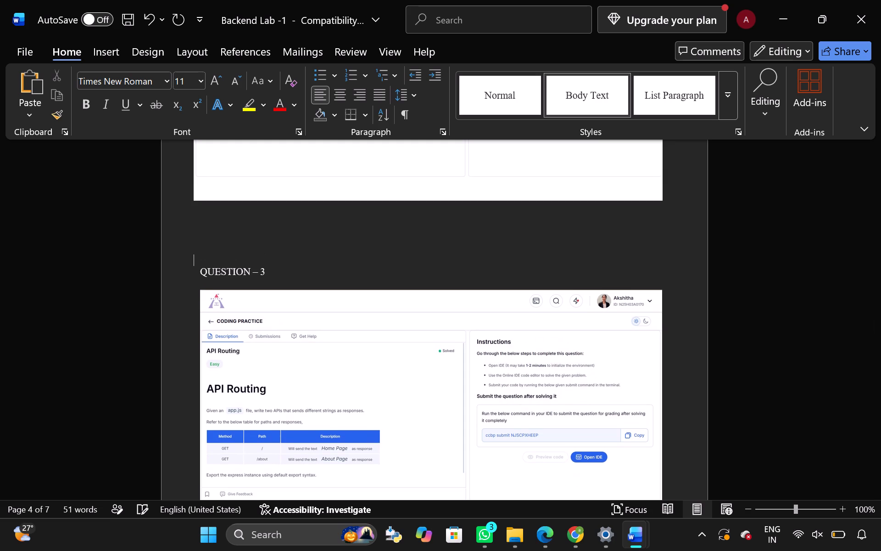
pyautogui.press('BackSpace')
pyautogui.press('BackSpace')
pyautogui.press('BackSpace')
pyautogui.press('BackSpace')
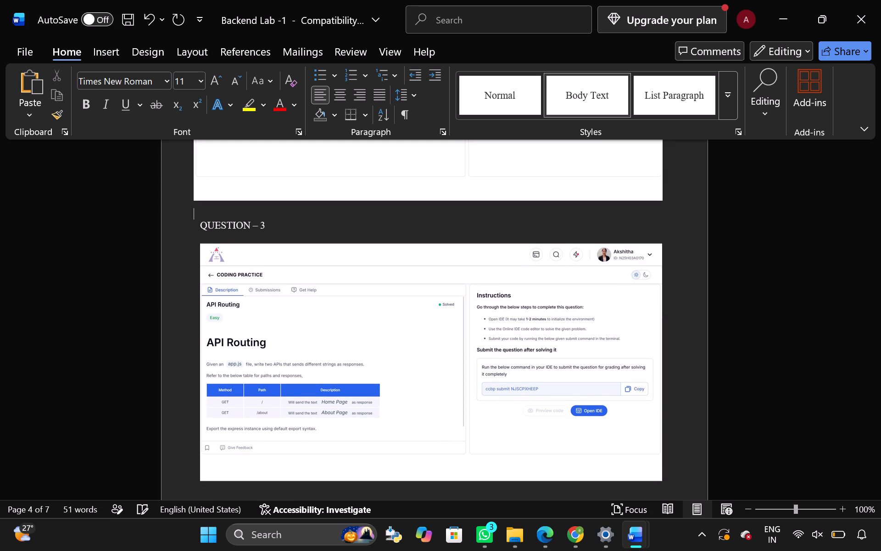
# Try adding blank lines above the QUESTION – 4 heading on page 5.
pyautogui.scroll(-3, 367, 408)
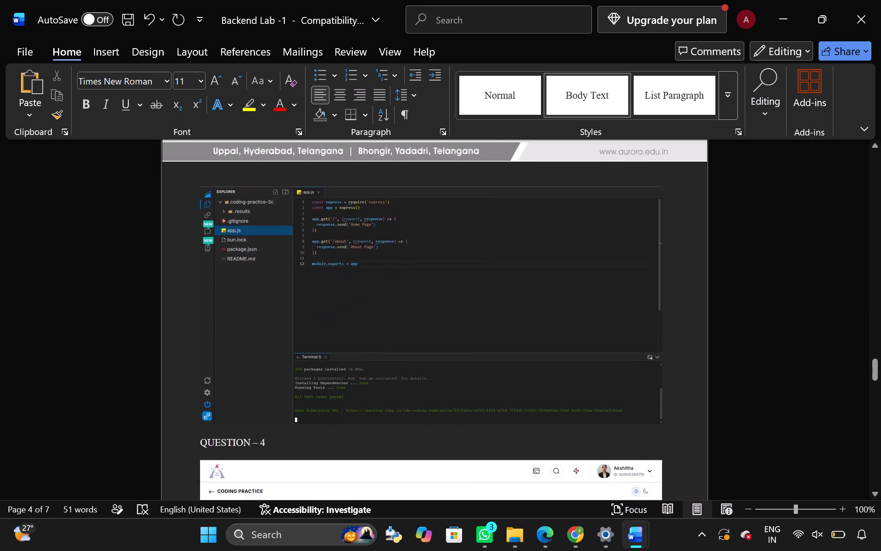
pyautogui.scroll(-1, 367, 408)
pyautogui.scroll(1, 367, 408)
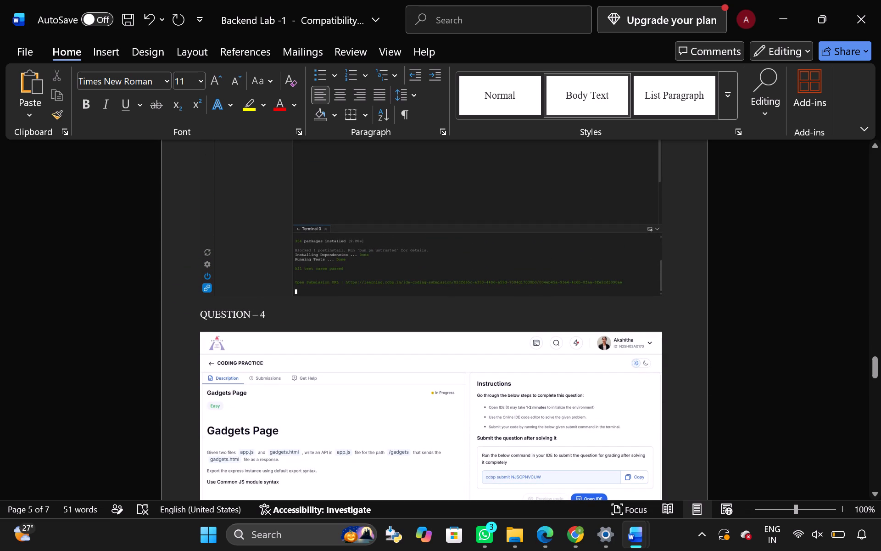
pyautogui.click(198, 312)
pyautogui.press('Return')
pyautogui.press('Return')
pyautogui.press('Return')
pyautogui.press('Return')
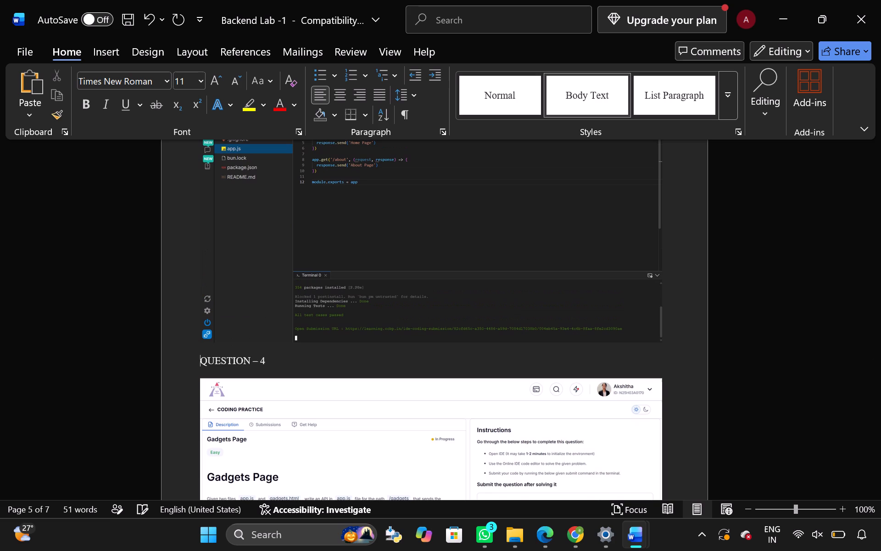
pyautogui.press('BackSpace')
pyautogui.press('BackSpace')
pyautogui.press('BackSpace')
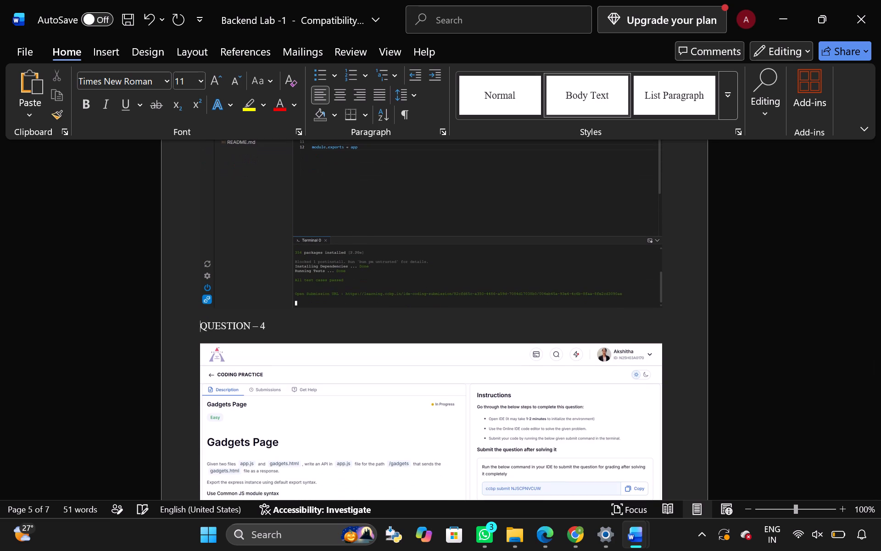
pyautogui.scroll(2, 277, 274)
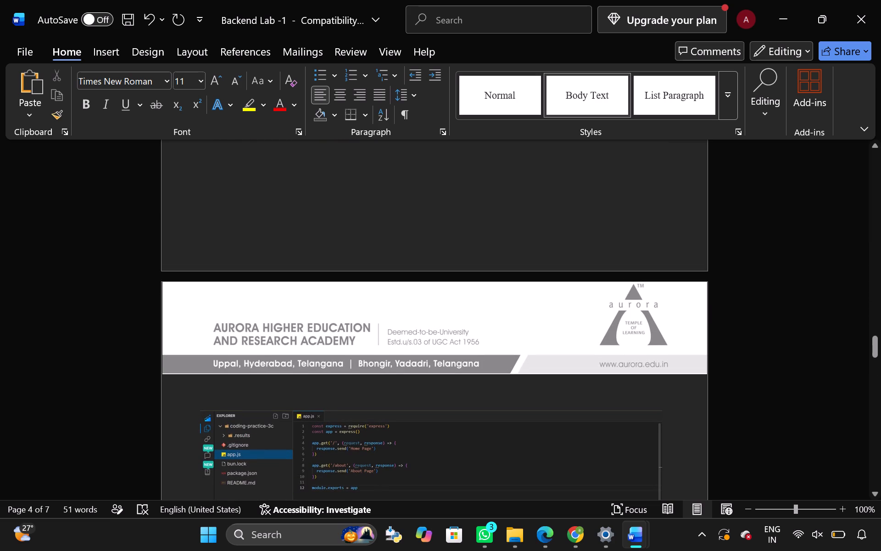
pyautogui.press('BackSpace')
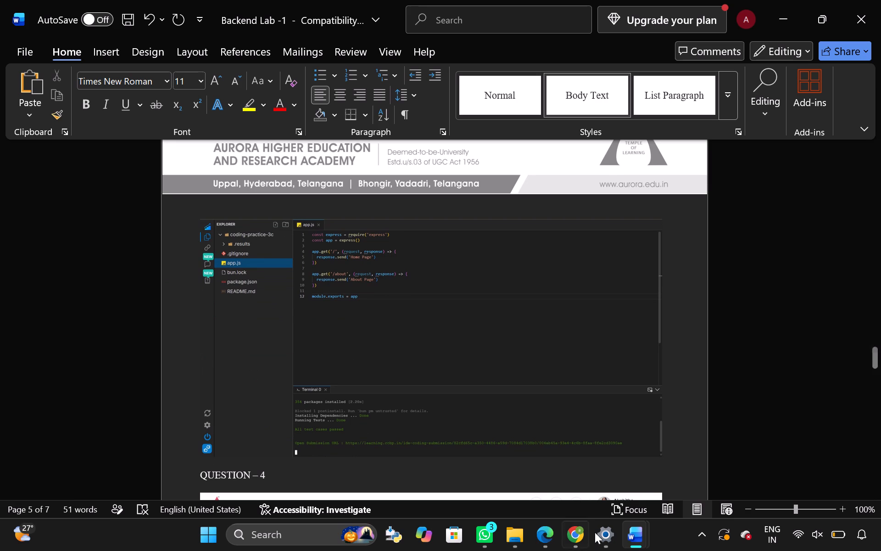
# Switch to Chrome, look at the installed extensions page and return to the coding practice page.
pyautogui.click(573, 546)
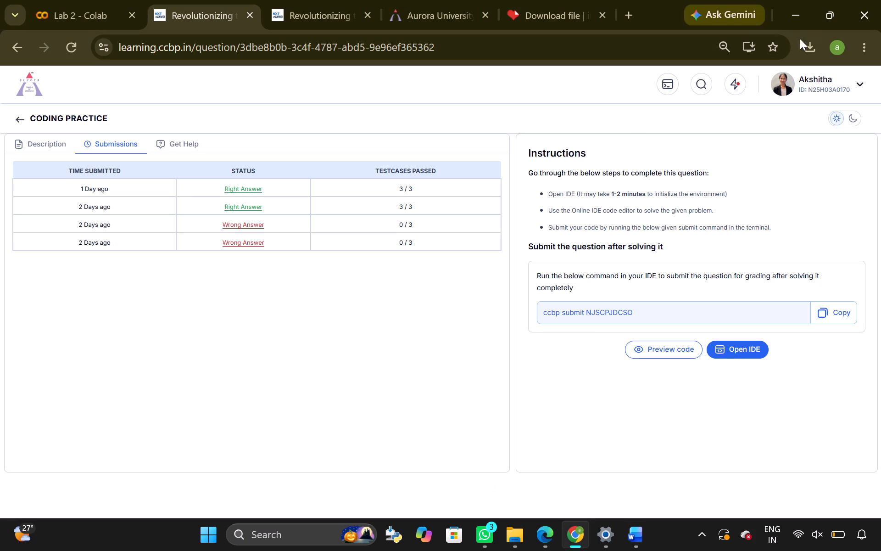
pyautogui.click(862, 53)
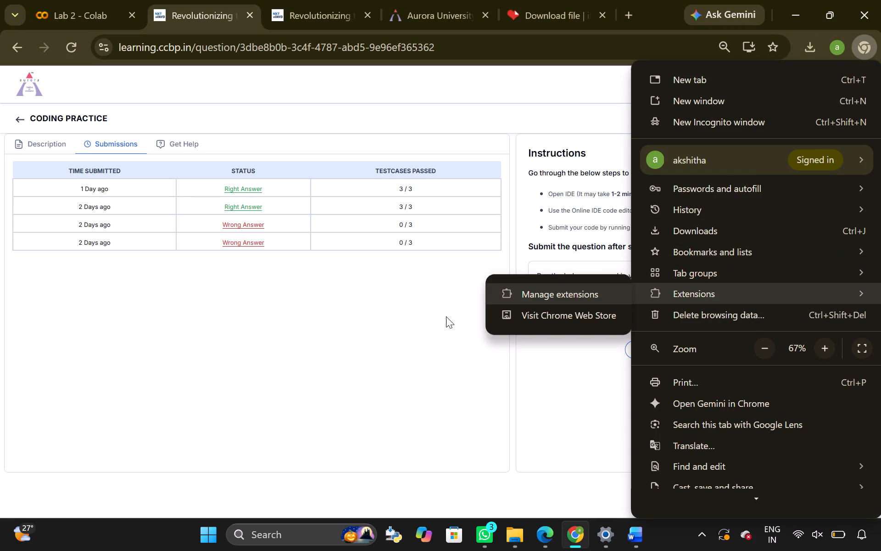
pyautogui.click(548, 287)
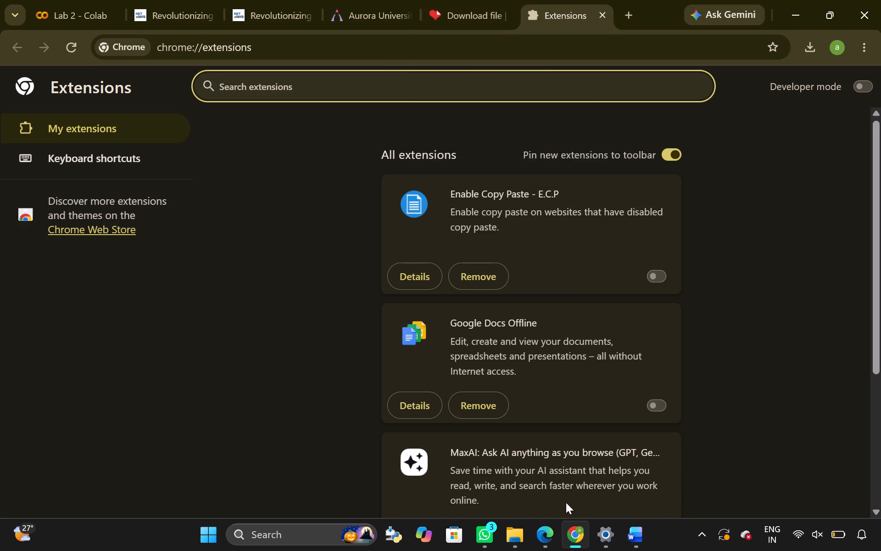
pyautogui.click(159, 10)
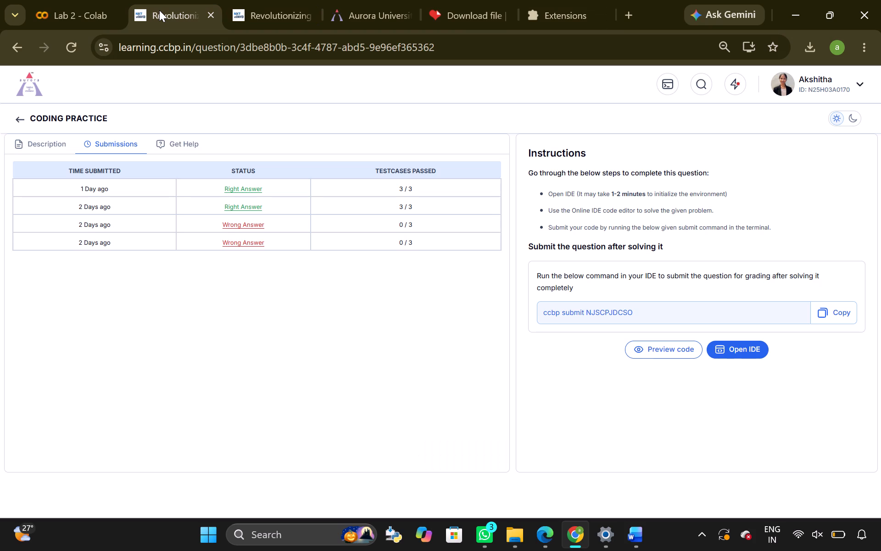
# Go back to the course's coding practice list and open the submissions list of the API Routing question.
pyautogui.click(18, 122)
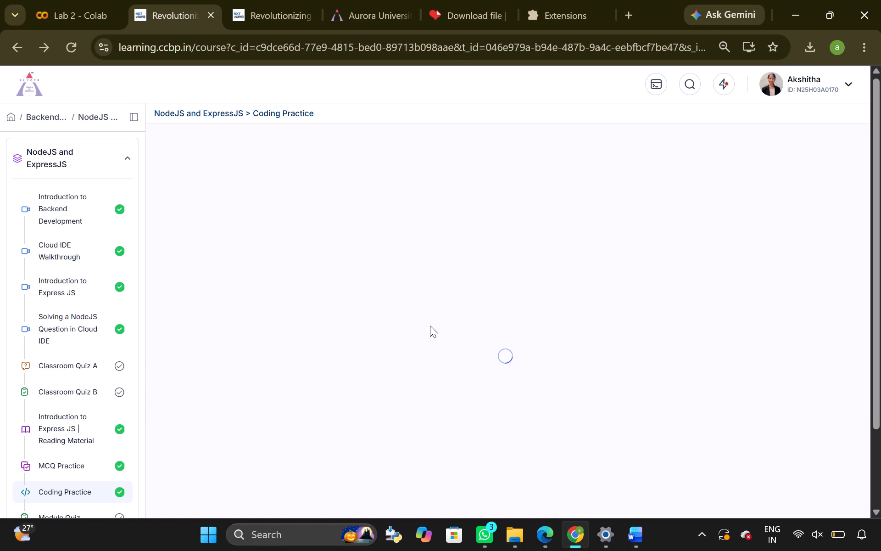
pyautogui.click(334, 307)
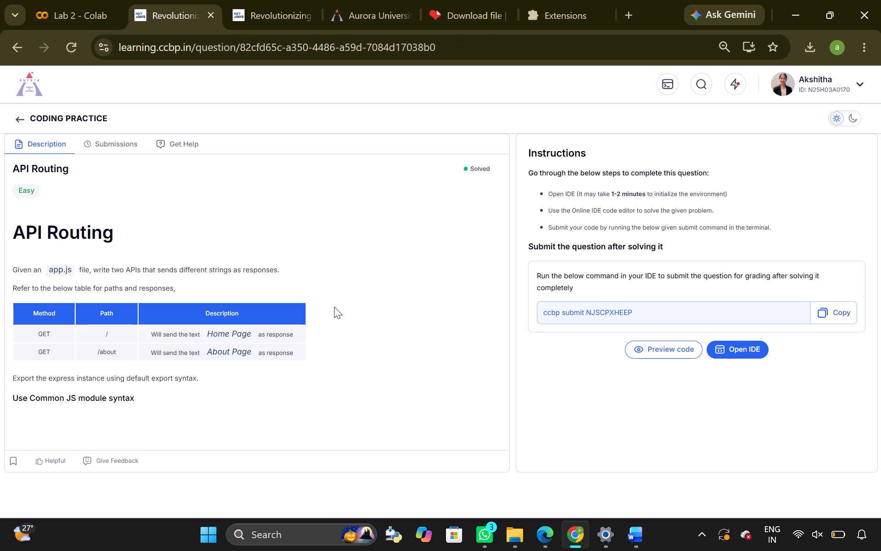
pyautogui.click(334, 307)
pyautogui.click(114, 141)
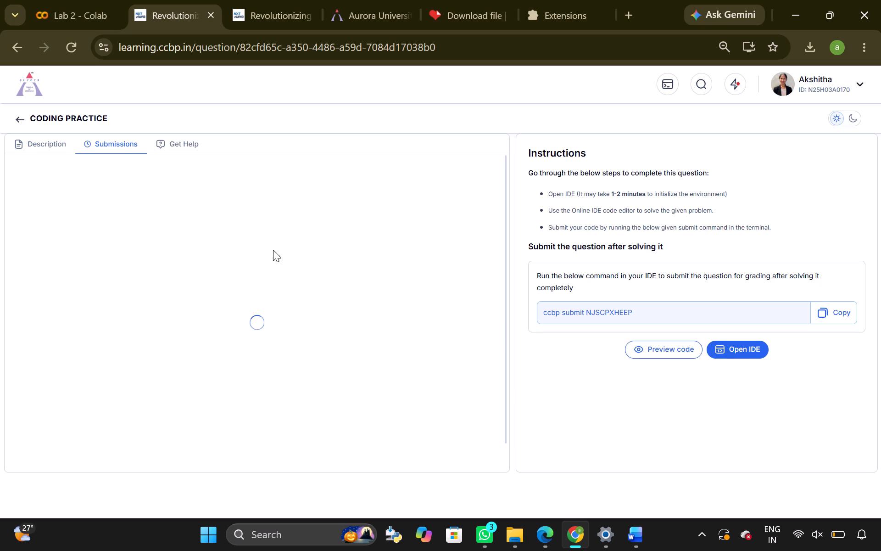
# Capture a screenshot of the API Routing submissions page, covering only the web page area between the browser bar and taskbar.
pyautogui.press('Print')
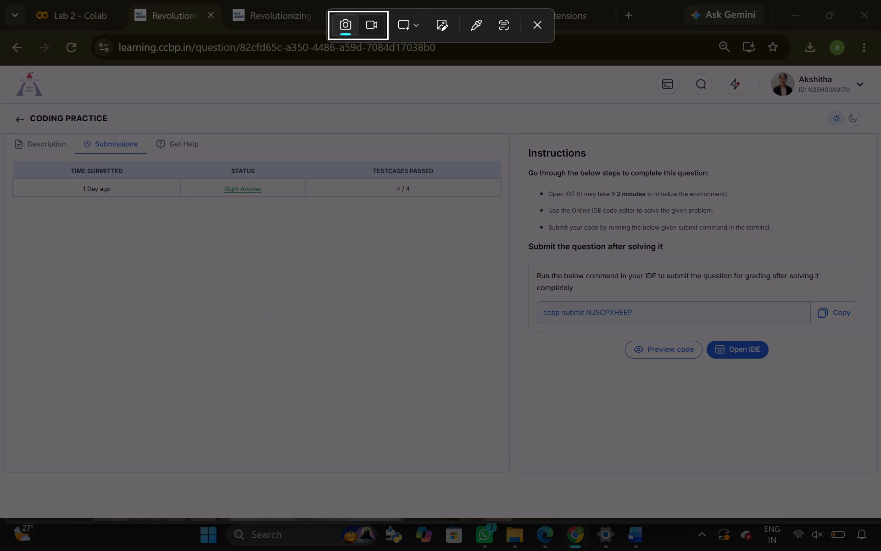
pyautogui.moveTo(3, 67); pyautogui.dragTo(880, 521)
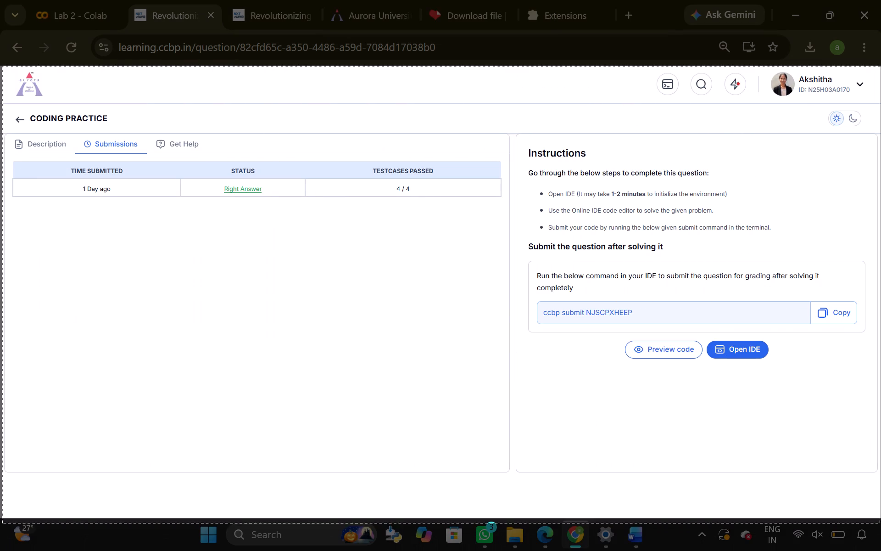
pyautogui.moveTo(880, 521); pyautogui.dragTo(880, 518)
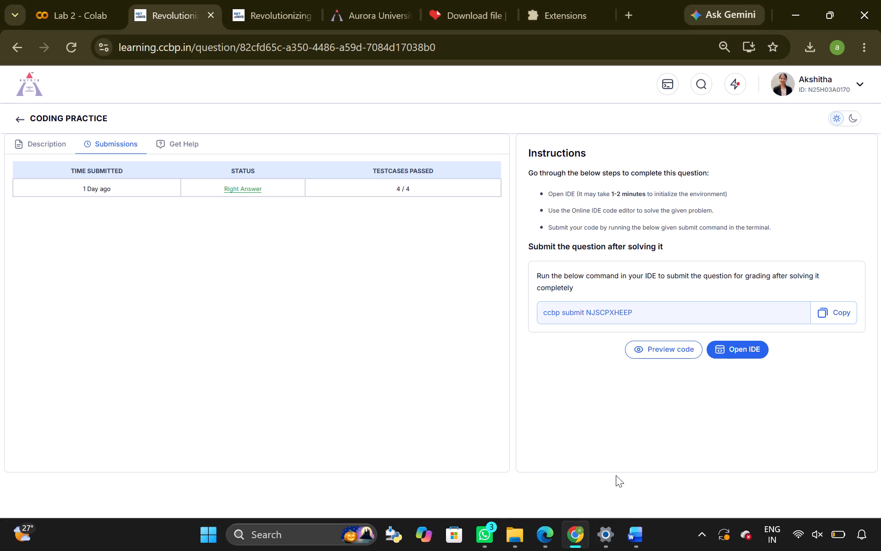
# Return to the Backend Lab -1 document in Word and paste the captured screenshot directly before the QUESTION – 4 heading.
pyautogui.click(705, 461)
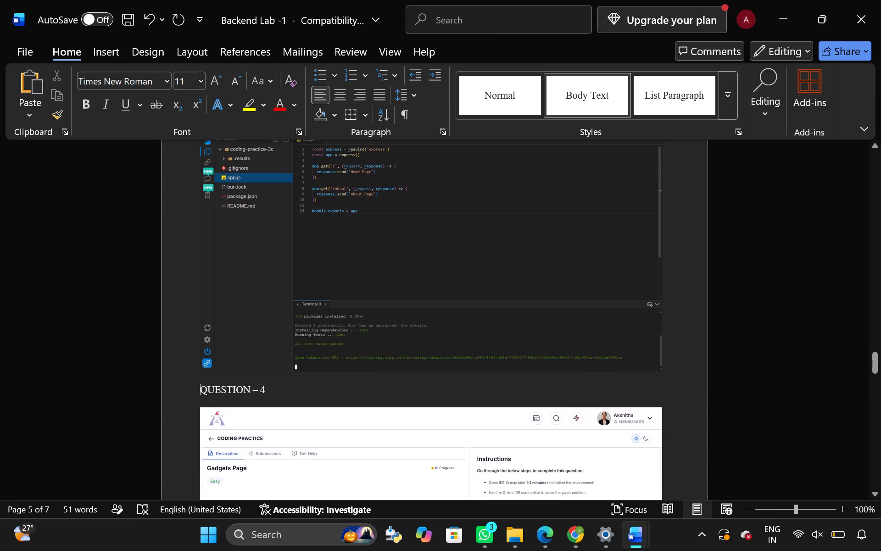
pyautogui.press('Right')
pyautogui.press('Left')
pyautogui.press('Left')
pyautogui.hotkey('ctrl', 'v')
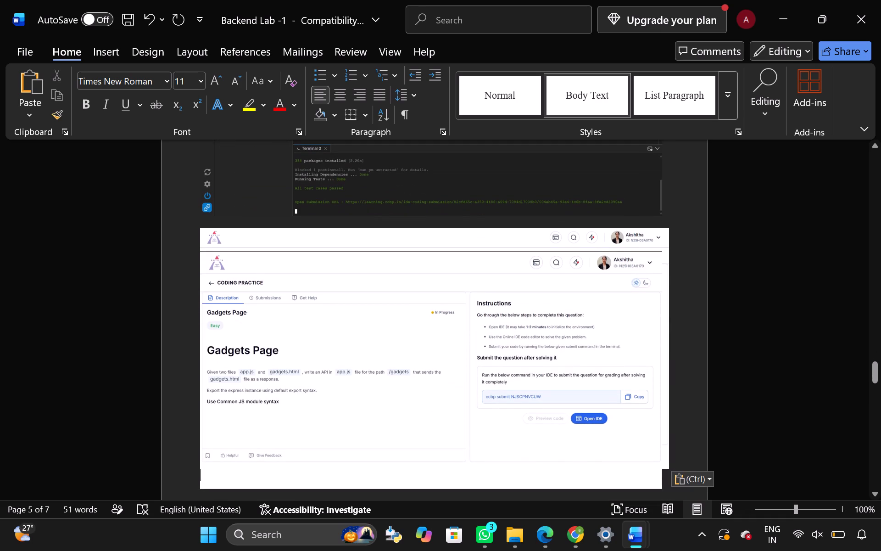
# Move the Gadgets Page description image off the pasted submissions screenshot and down to the top of page 6.
pyautogui.moveTo(482, 345); pyautogui.dragTo(485, 358)
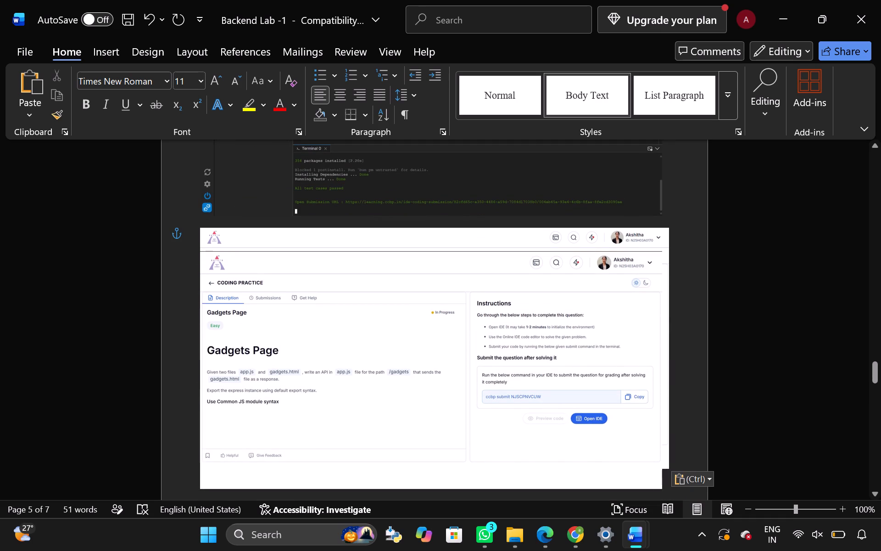
pyautogui.moveTo(485, 358); pyautogui.dragTo(493, 550)
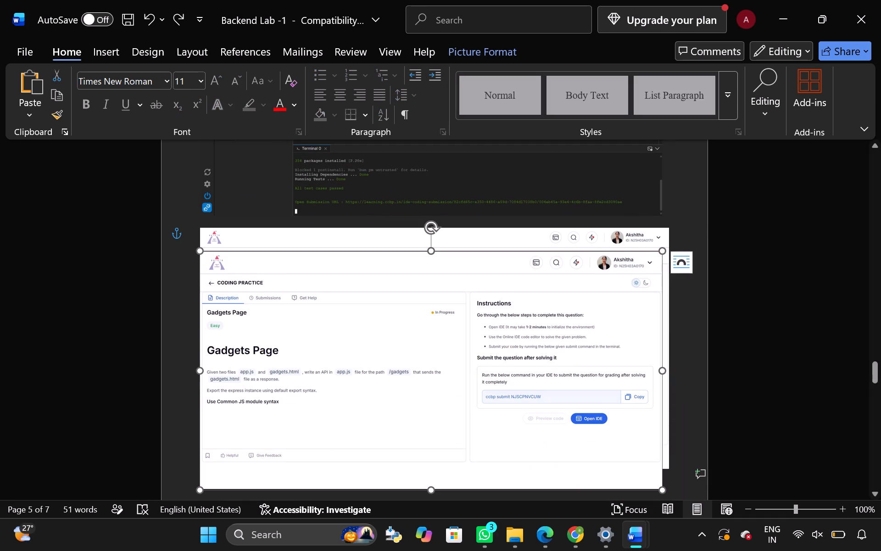
pyautogui.moveTo(466, 418); pyautogui.dragTo(454, 532)
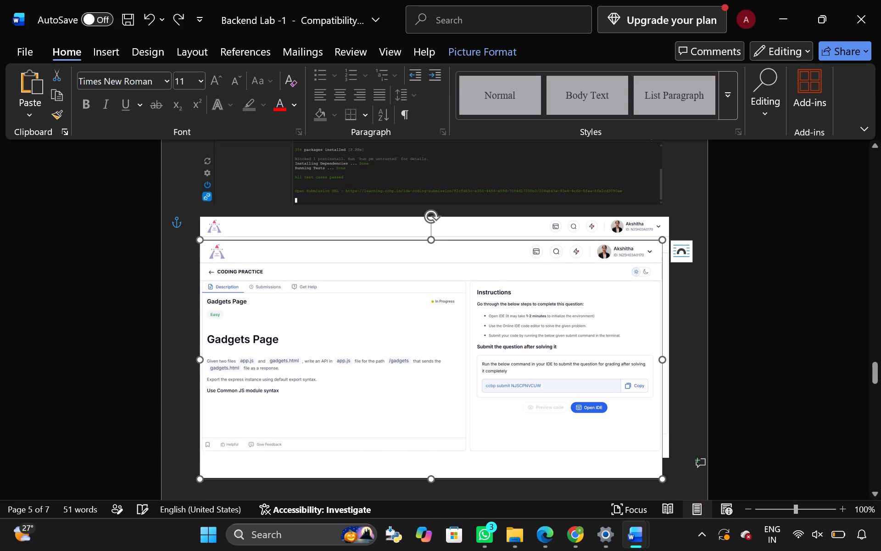
pyautogui.scroll(-1, 439, 304)
pyautogui.moveTo(429, 190); pyautogui.dragTo(441, 434)
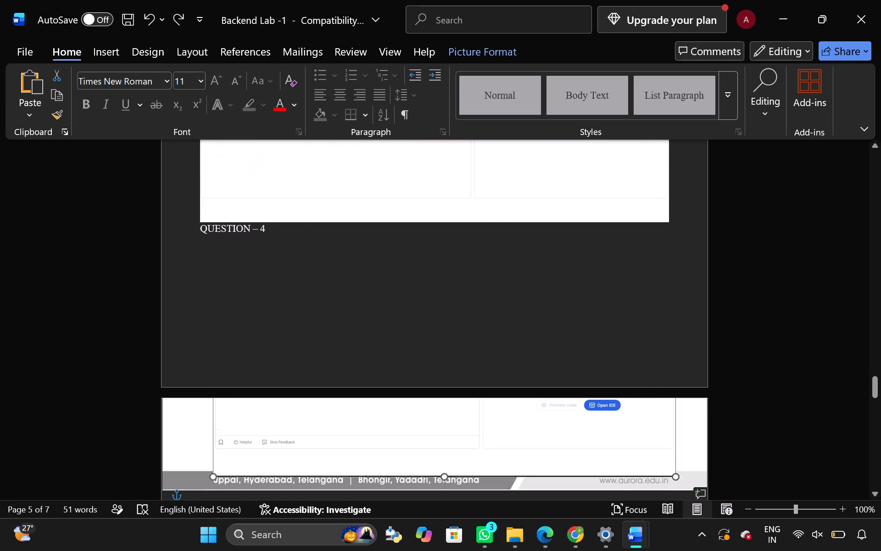
pyautogui.moveTo(441, 434); pyautogui.dragTo(441, 481)
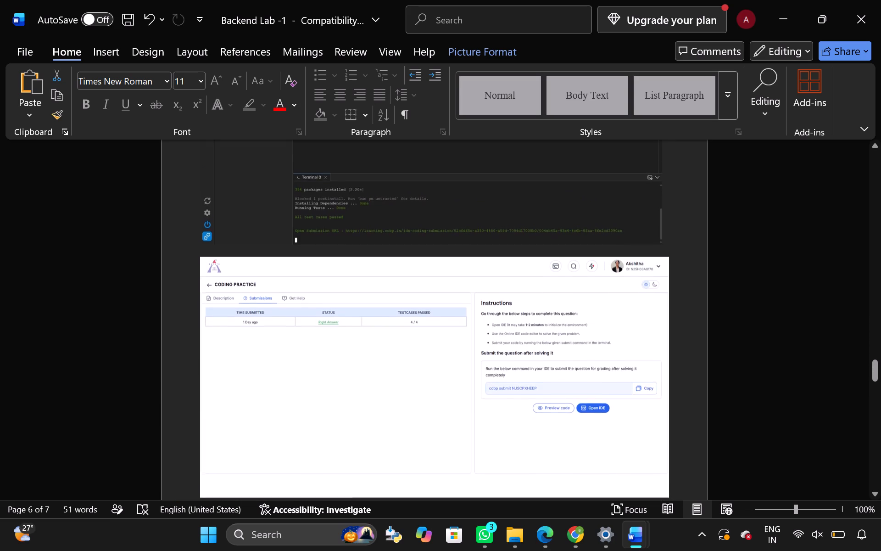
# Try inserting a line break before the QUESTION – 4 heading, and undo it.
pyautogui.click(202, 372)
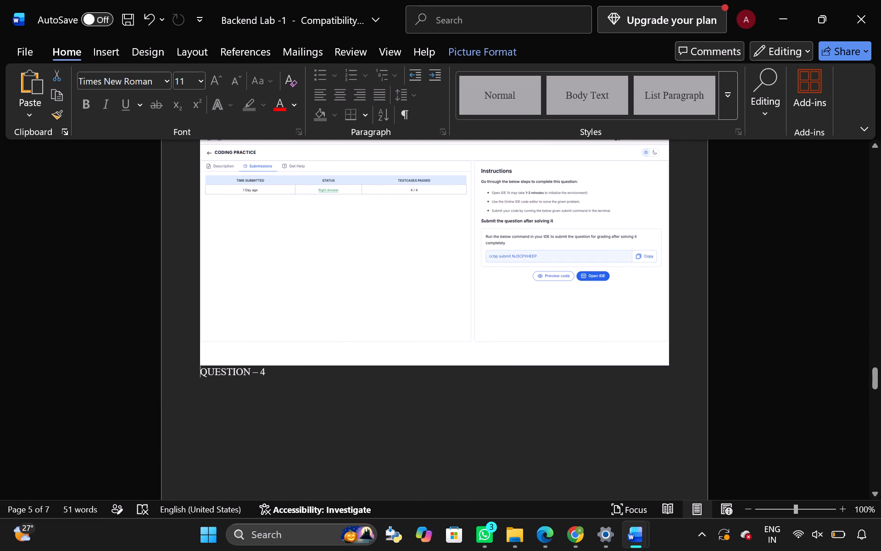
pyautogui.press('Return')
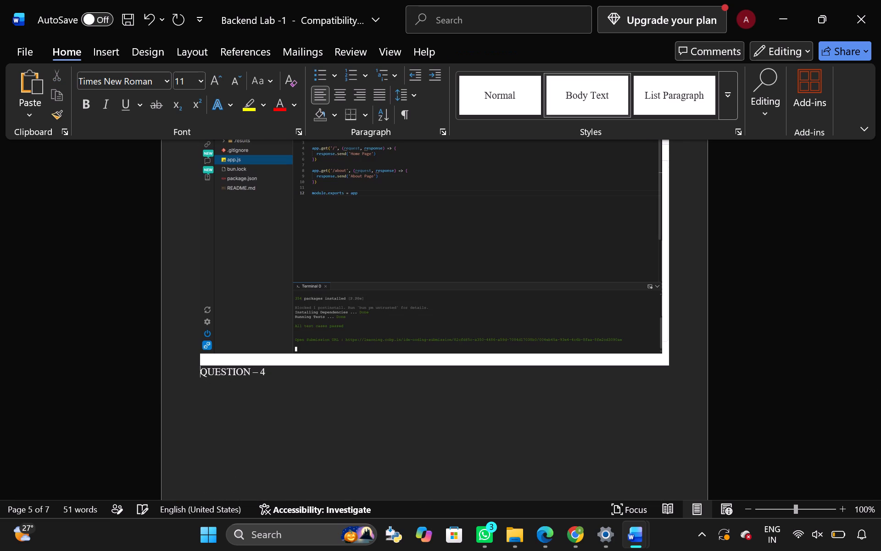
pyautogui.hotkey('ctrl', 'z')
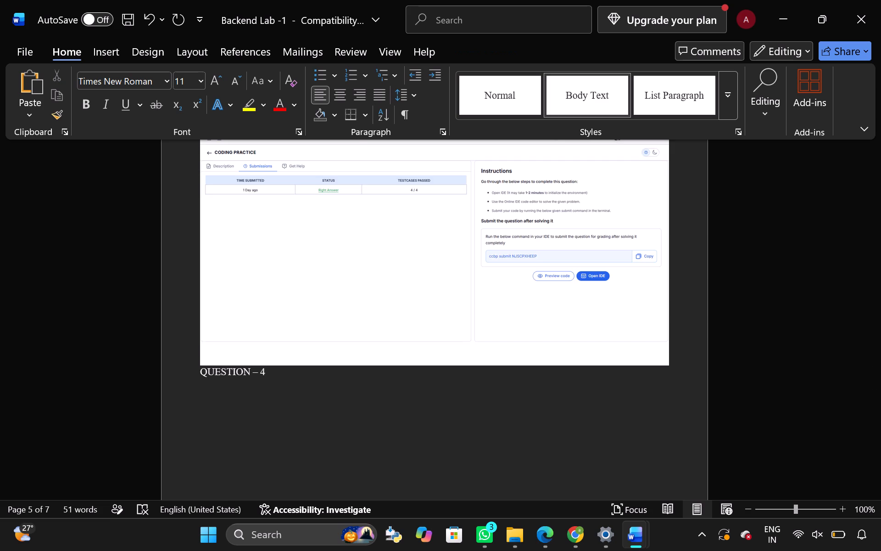
# Review the image and heading layout from the API Routing description through the QUESTION – 5 heading.
pyautogui.scroll(6, 202, 372)
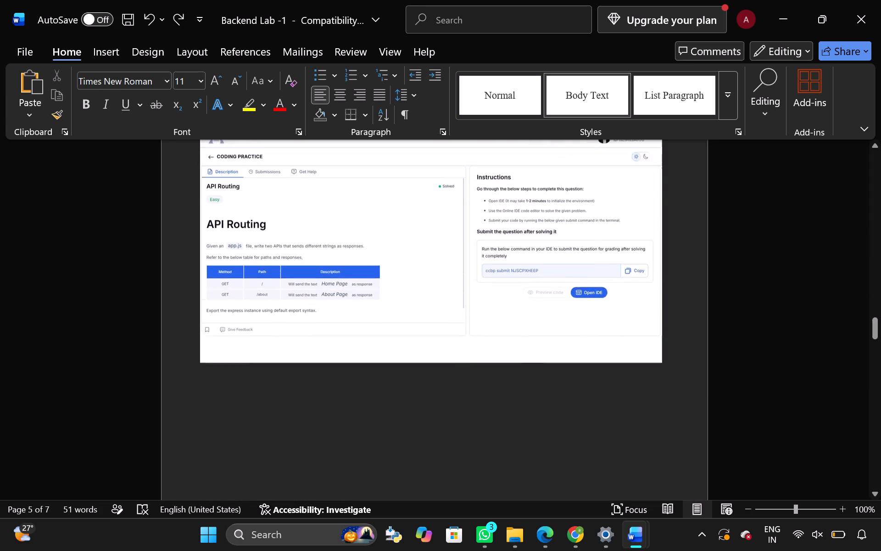
pyautogui.scroll(1, 202, 372)
pyautogui.scroll(-5, 202, 372)
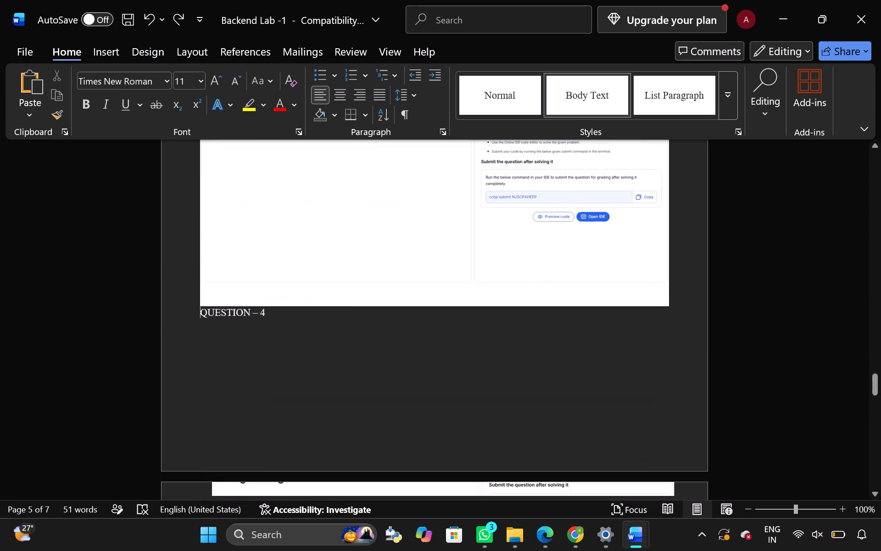
pyautogui.scroll(-2, 202, 372)
pyautogui.scroll(-2, 323, 379)
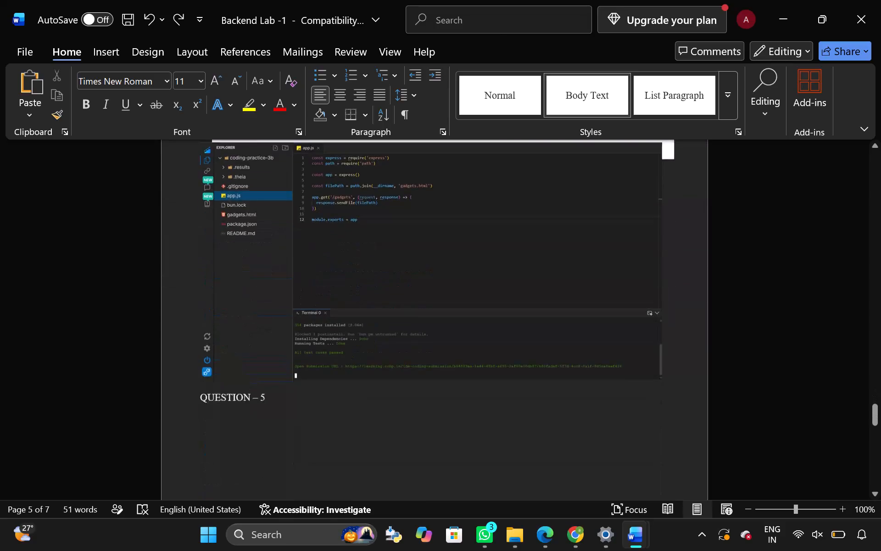
pyautogui.scroll(-2, 323, 379)
pyautogui.scroll(2, 323, 379)
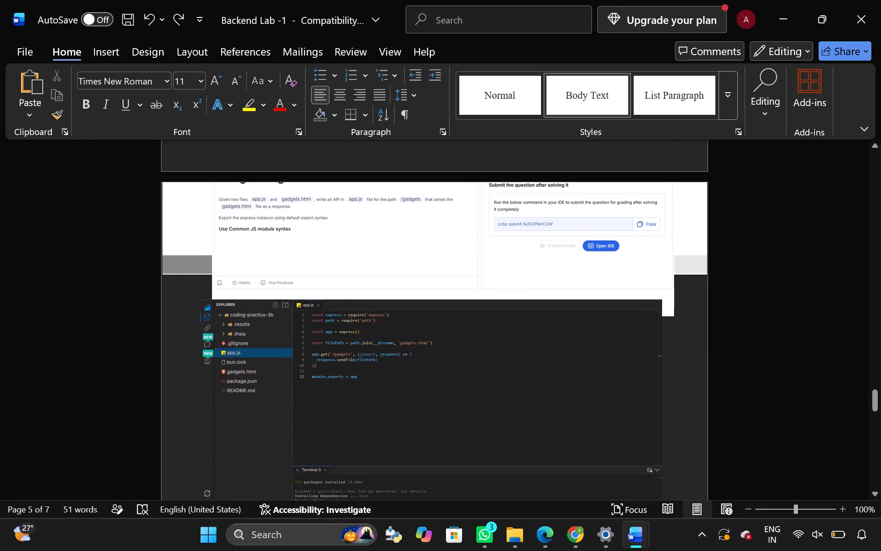
# Move the Gadgets Page description image down off the letterhead into the body of page 6.
pyautogui.moveTo(351, 239); pyautogui.dragTo(347, 462)
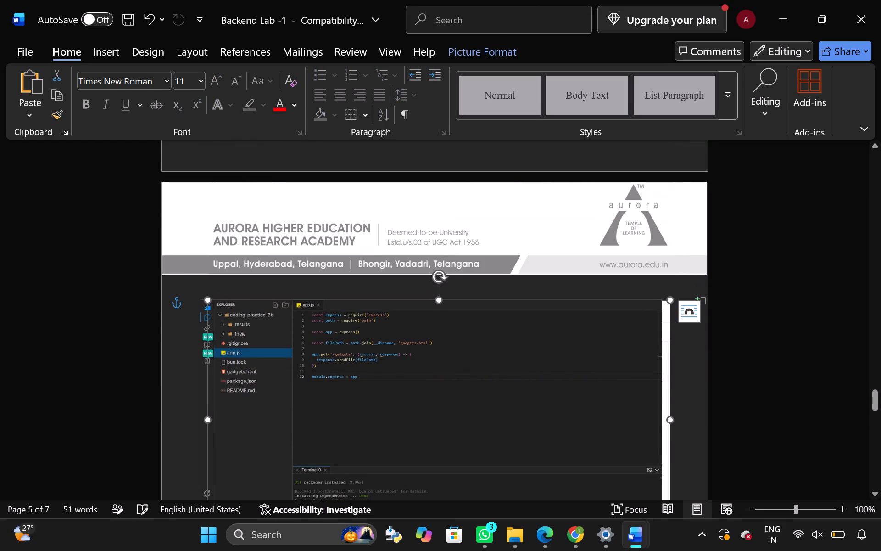
# Insert blank lines before the QUESTION – 5 heading until the app.js code screenshot sits clear below the Gadgets Page description image.
pyautogui.scroll(1, 395, 286)
pyautogui.scroll(-1, 395, 286)
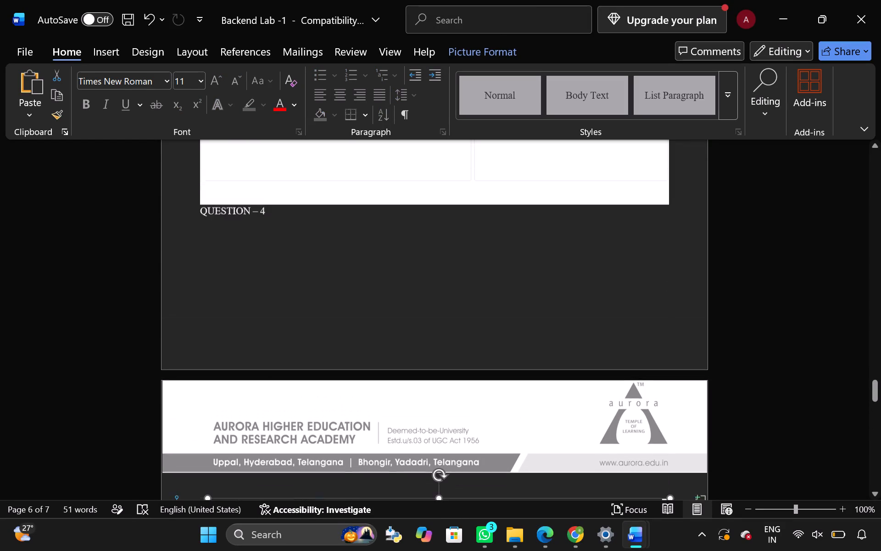
pyautogui.scroll(-1, 395, 286)
pyautogui.scroll(2, 395, 356)
pyautogui.scroll(-1, 395, 356)
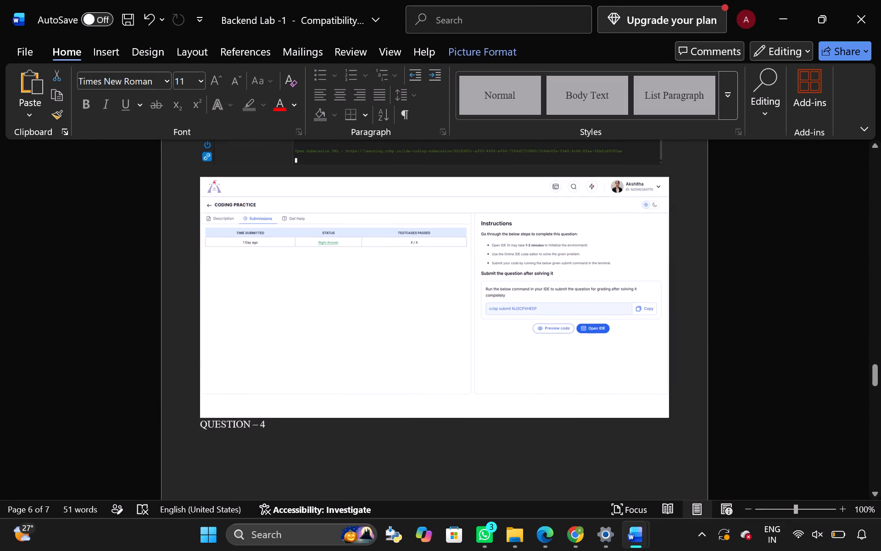
pyautogui.scroll(-1, 395, 356)
pyautogui.scroll(-1, 319, 364)
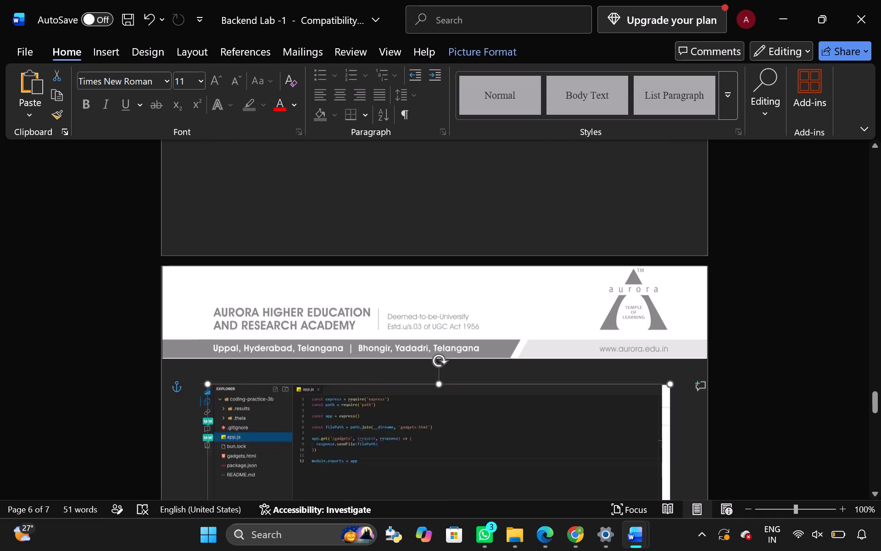
pyautogui.scroll(-3, 319, 364)
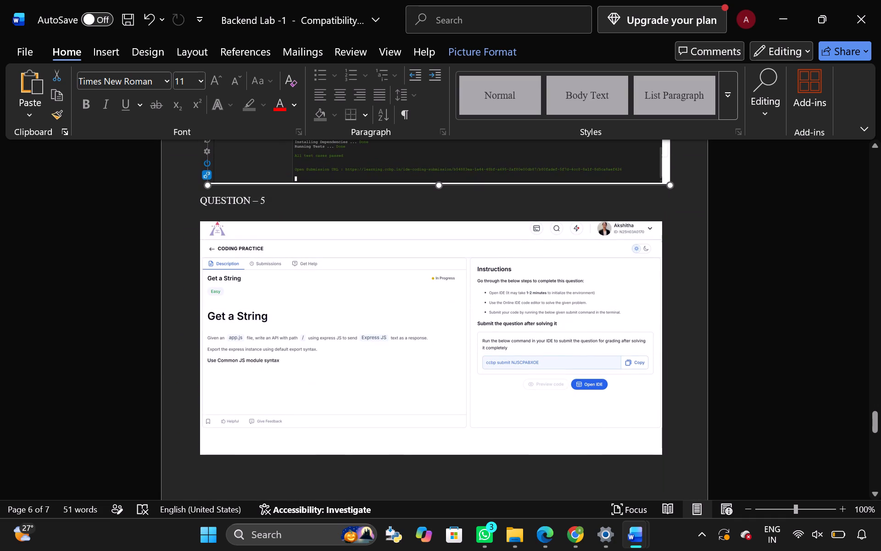
pyautogui.click(202, 203)
pyautogui.press('Return')
pyautogui.press('Return')
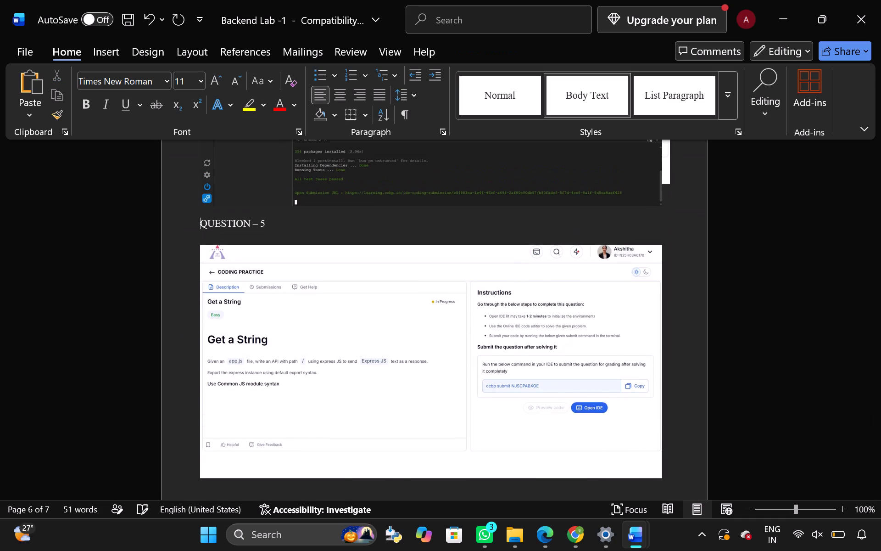
pyautogui.press('Return')
pyautogui.press('Return')
pyautogui.press('Return')
pyautogui.press('Return')
pyautogui.press('Return')
pyautogui.press('Return')
pyautogui.press('Return')
pyautogui.press('Return')
pyautogui.press('Return')
pyautogui.press('Return')
pyautogui.press('Return')
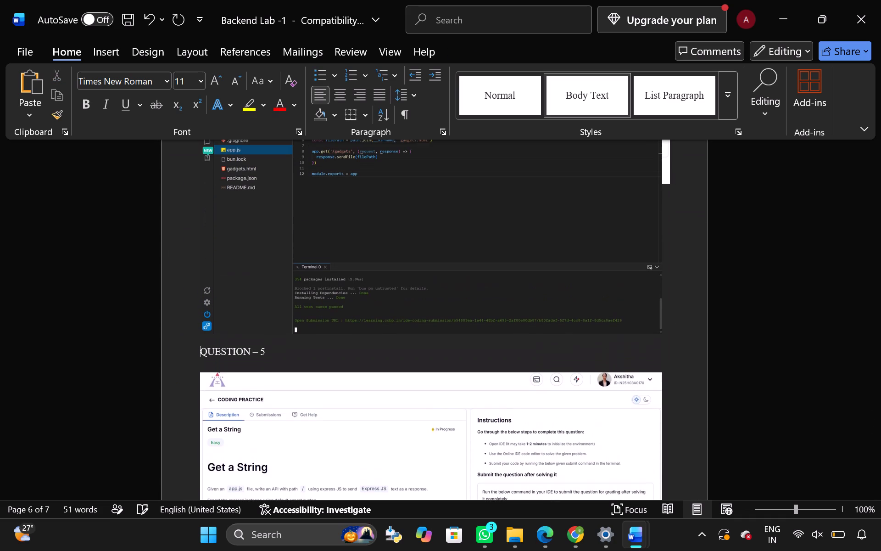
pyautogui.press('Return')
pyautogui.press('Return')
pyautogui.press('Return')
pyautogui.press('Return')
pyautogui.press('Return')
pyautogui.press('Return')
pyautogui.press('Return')
pyautogui.press('Return')
pyautogui.press('Return')
pyautogui.press('Return')
pyautogui.press('Return')
pyautogui.press('Return')
pyautogui.press('Return')
pyautogui.press('Return')
pyautogui.press('Return')
pyautogui.press('Return')
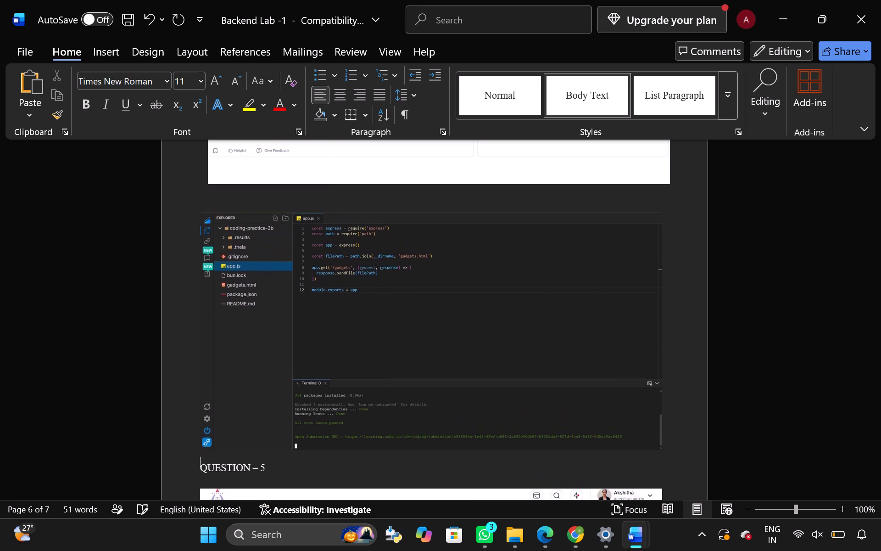
# Delete six surplus blank lines between the Gadgets Page description image and the app.js code screenshot.
pyautogui.scroll(2, 366, 108)
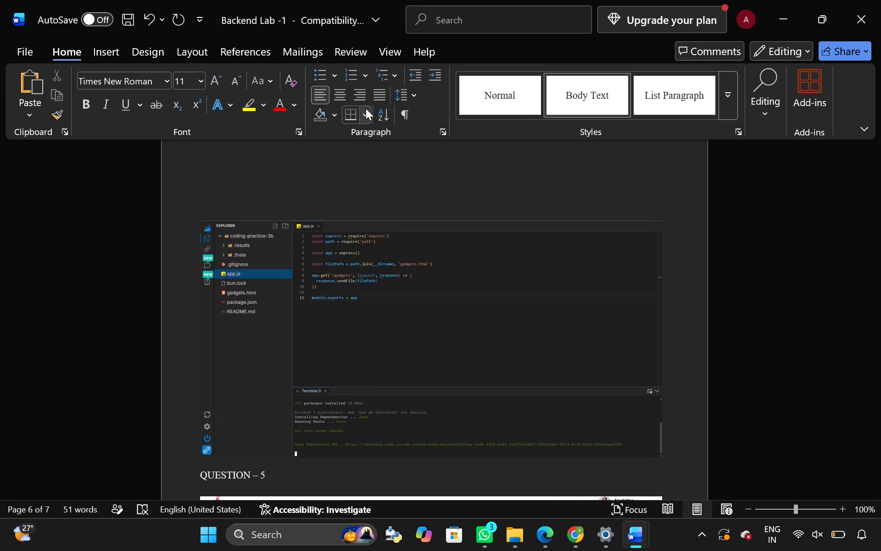
pyautogui.scroll(2, 329, 209)
pyautogui.scroll(-1, 329, 209)
pyautogui.scroll(-1, 334, 365)
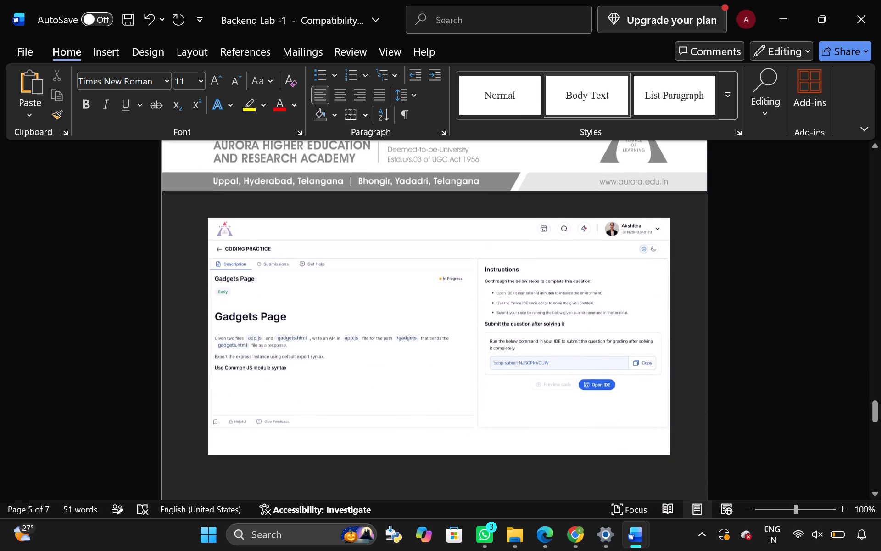
pyautogui.scroll(-1, 334, 365)
pyautogui.click(200, 410)
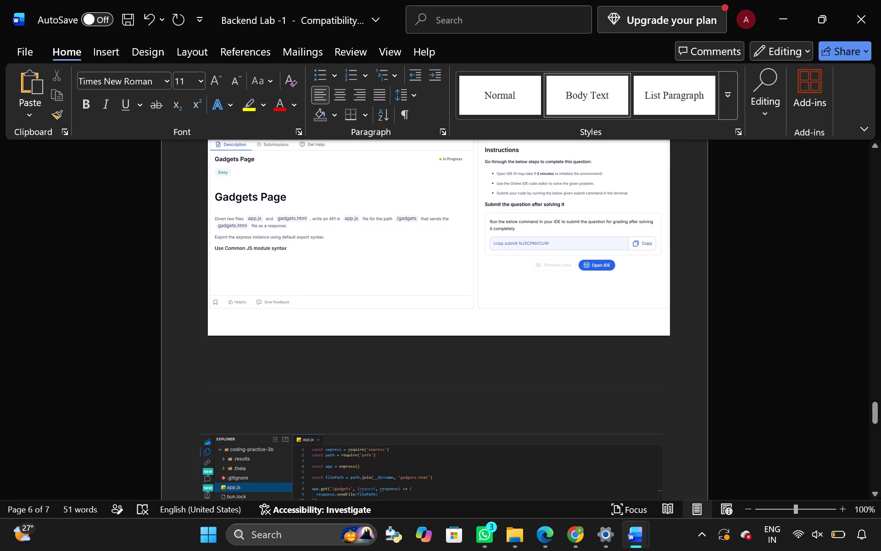
pyautogui.press('BackSpace')
pyautogui.press('BackSpace')
pyautogui.press('BackSpace')
pyautogui.press('BackSpace')
pyautogui.press('BackSpace')
pyautogui.press('BackSpace')
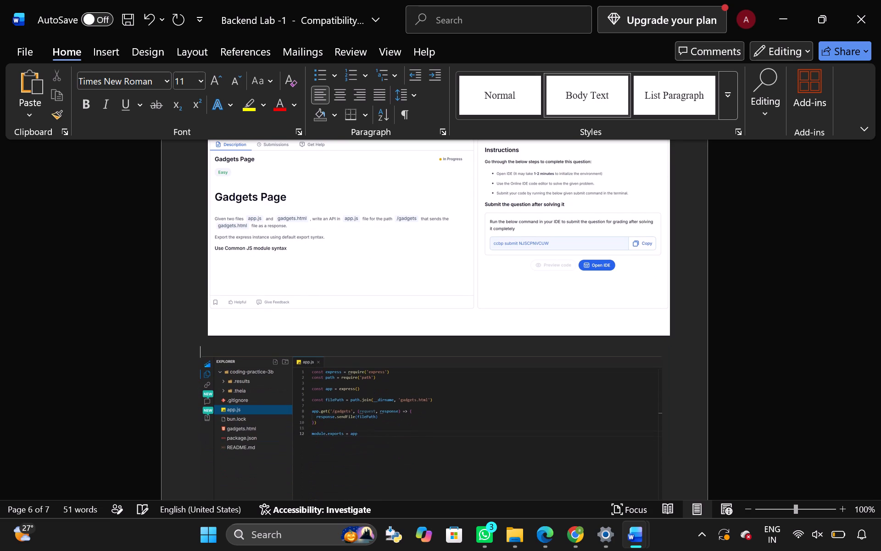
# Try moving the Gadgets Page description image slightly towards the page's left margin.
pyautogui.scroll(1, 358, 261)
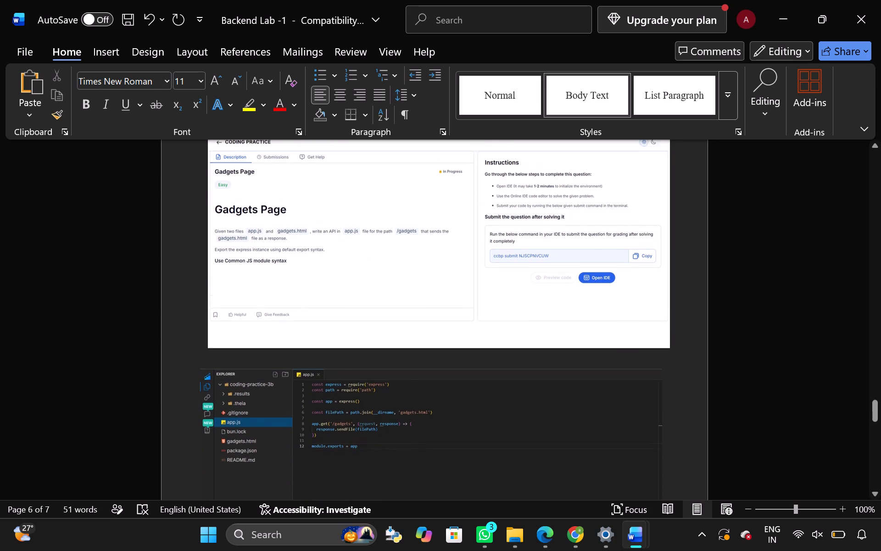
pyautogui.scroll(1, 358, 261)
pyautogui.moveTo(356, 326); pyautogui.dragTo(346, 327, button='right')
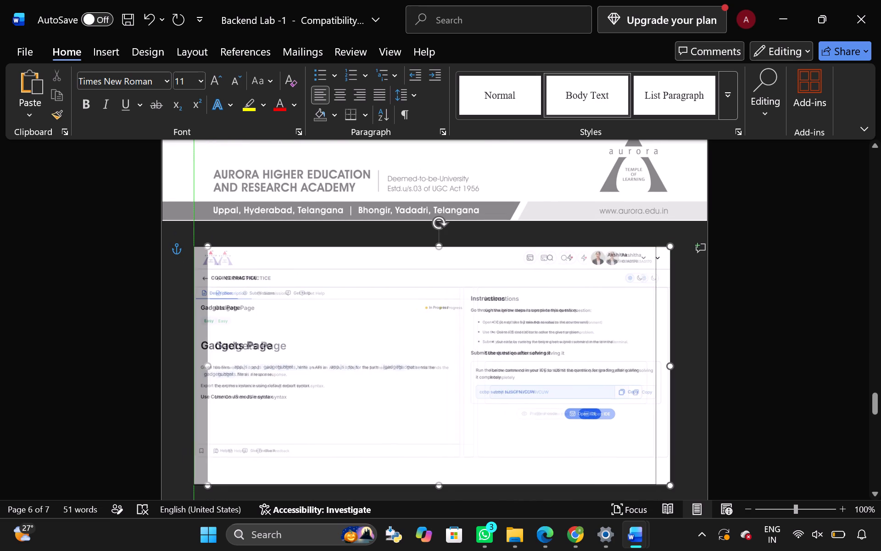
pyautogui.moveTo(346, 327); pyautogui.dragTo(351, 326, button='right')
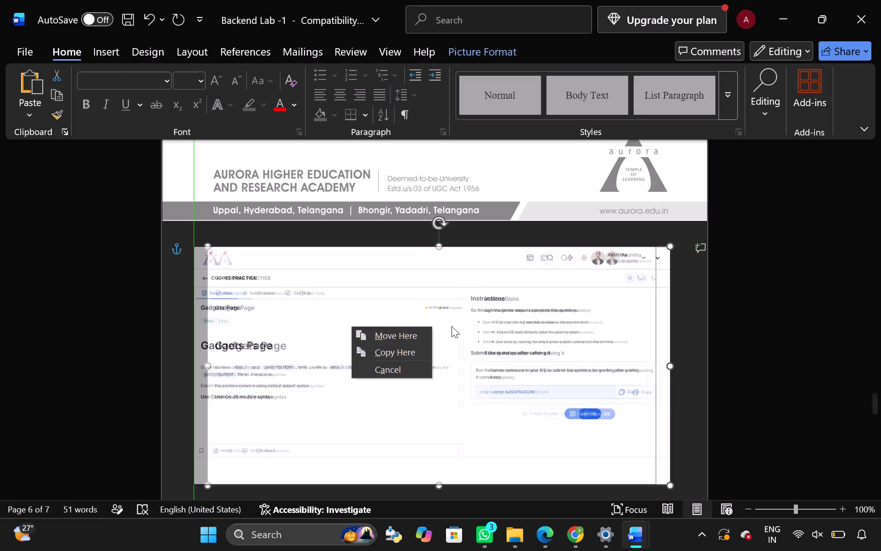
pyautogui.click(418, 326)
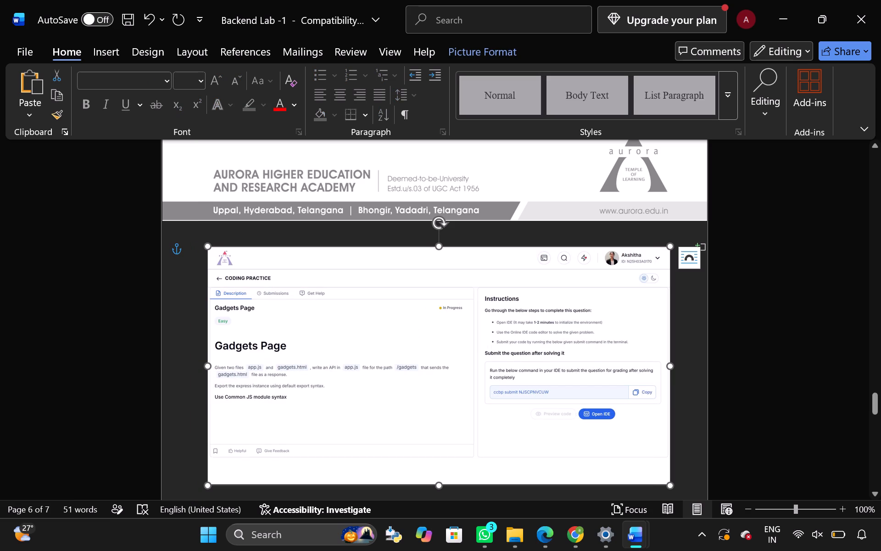
# Move the QUESTION – 4 heading from page 5 to directly above the Gadgets Page description image on page 6.
pyautogui.scroll(1, 485, 328)
pyautogui.scroll(1, 273, 227)
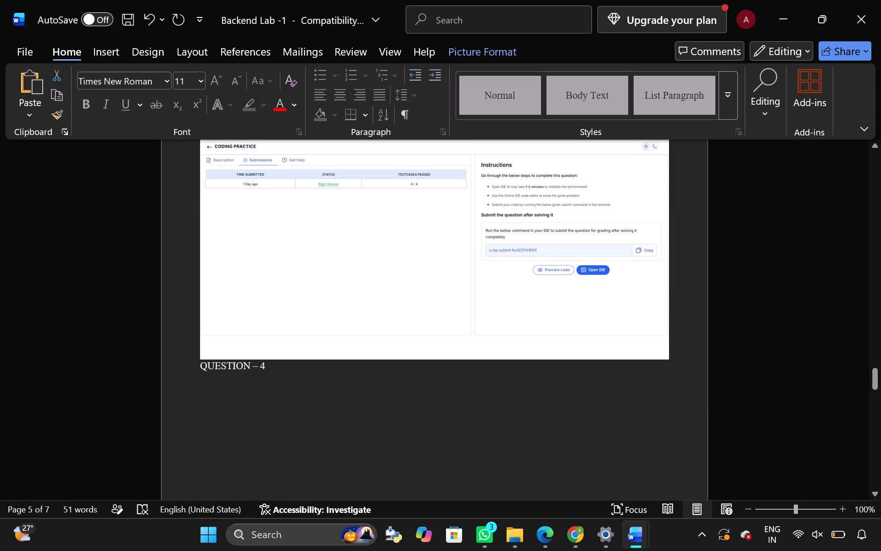
pyautogui.moveTo(201, 365); pyautogui.dragTo(264, 368)
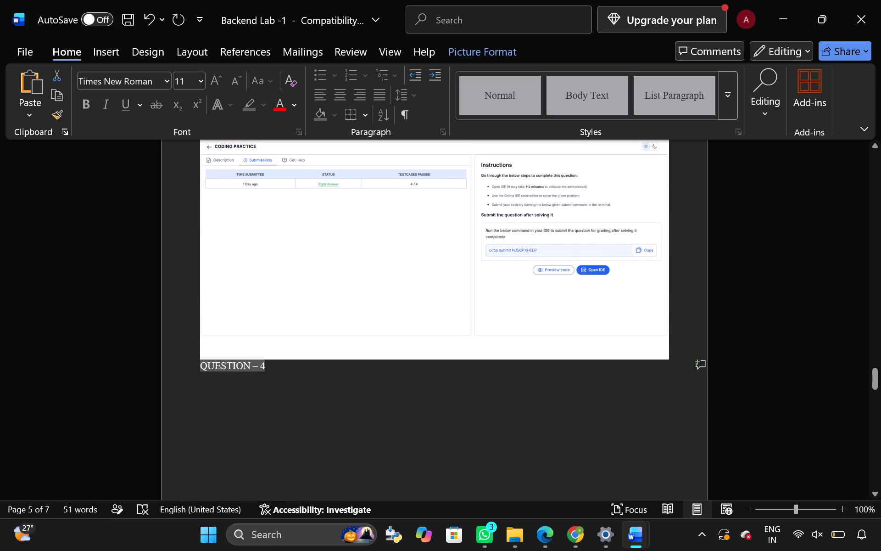
pyautogui.moveTo(264, 368); pyautogui.dragTo(267, 368)
pyautogui.hotkey('ctrl', 'c')
pyautogui.press('BackSpace')
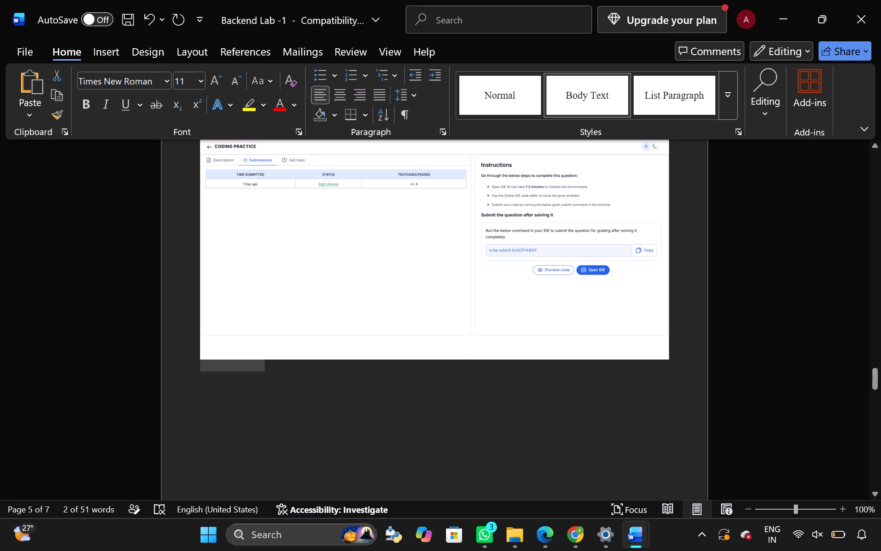
pyautogui.scroll(-2, 267, 368)
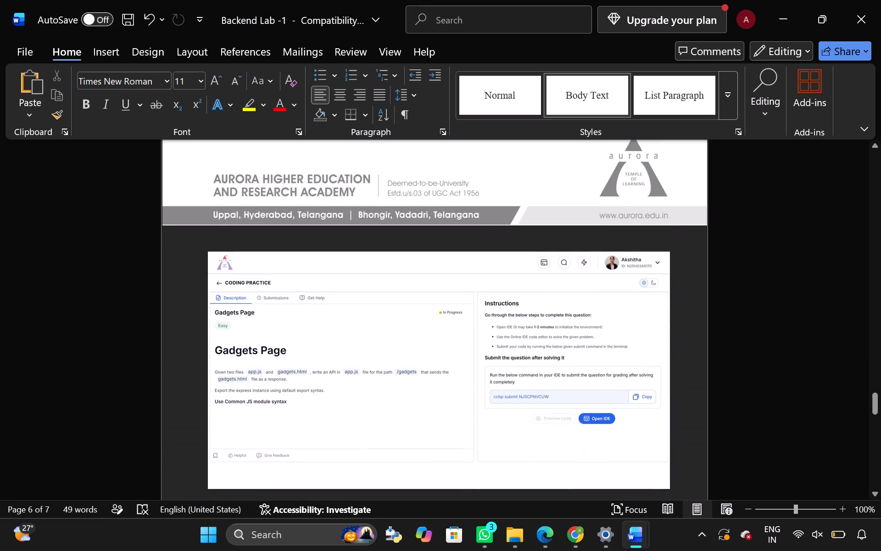
pyautogui.click(222, 243)
pyautogui.hotkey('ctrl', 'v')
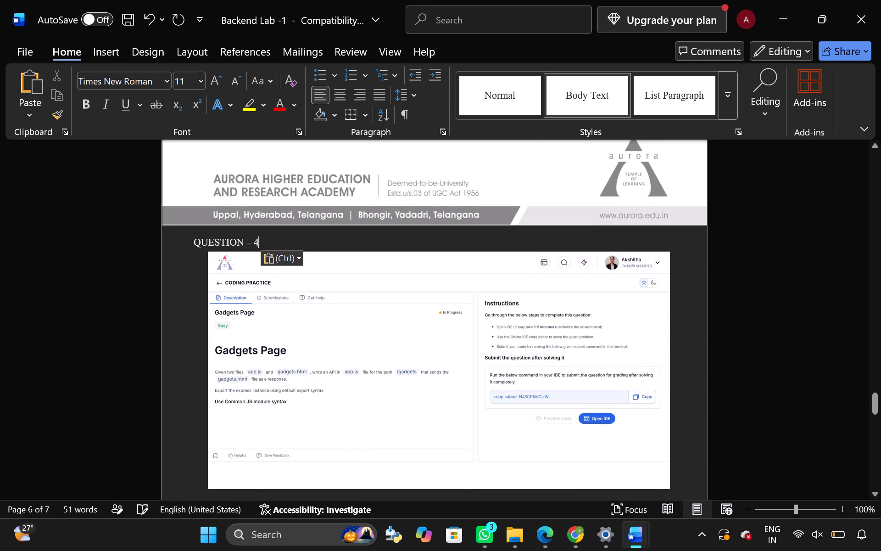
# Indent the QUESTION – 4 heading with five spaces to align it with the image below.
pyautogui.click(192, 243)
pyautogui.press('space')
pyautogui.press('space')
pyautogui.press('space')
pyautogui.press('space')
pyautogui.press('space')
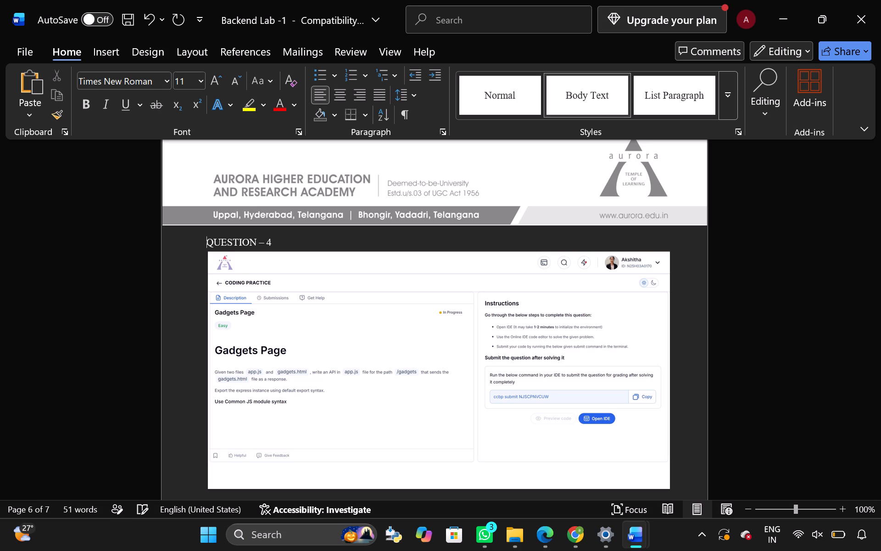
# Switch to Chrome, open the submissions of the Gadgets Page coding question, and capture a screenshot of the page content.
pyautogui.scroll(-3, 333, 305)
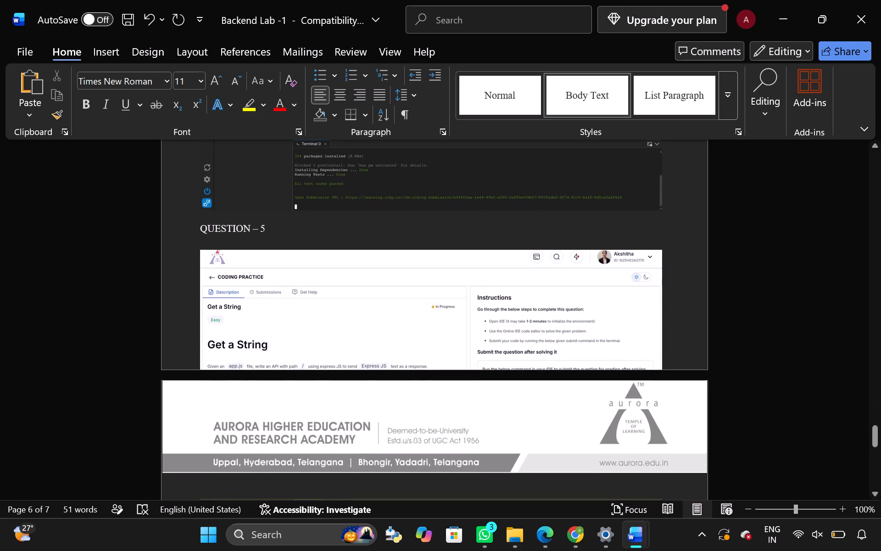
pyautogui.click(573, 547)
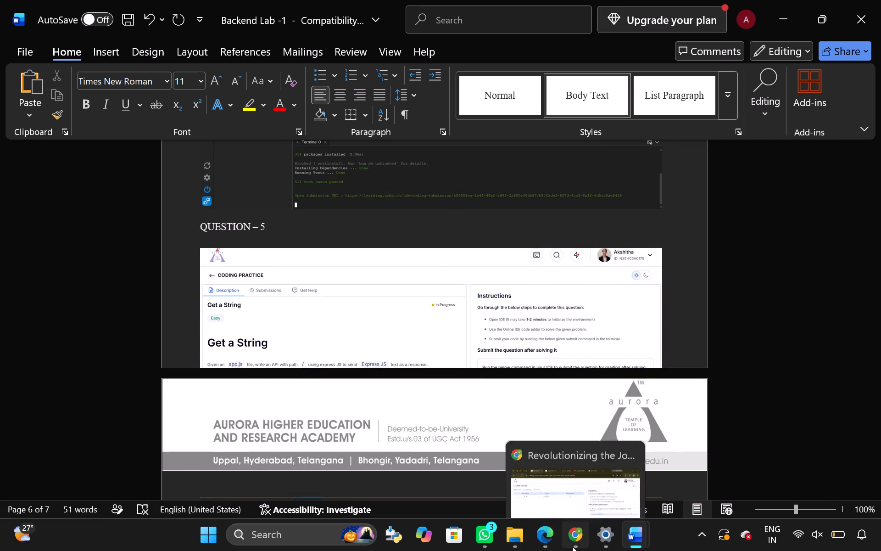
pyautogui.click(17, 121)
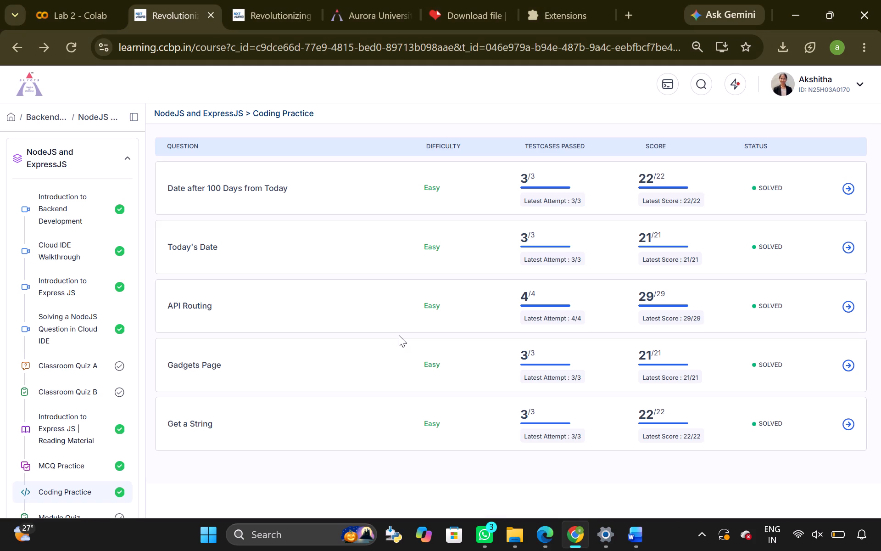
pyautogui.click(328, 362)
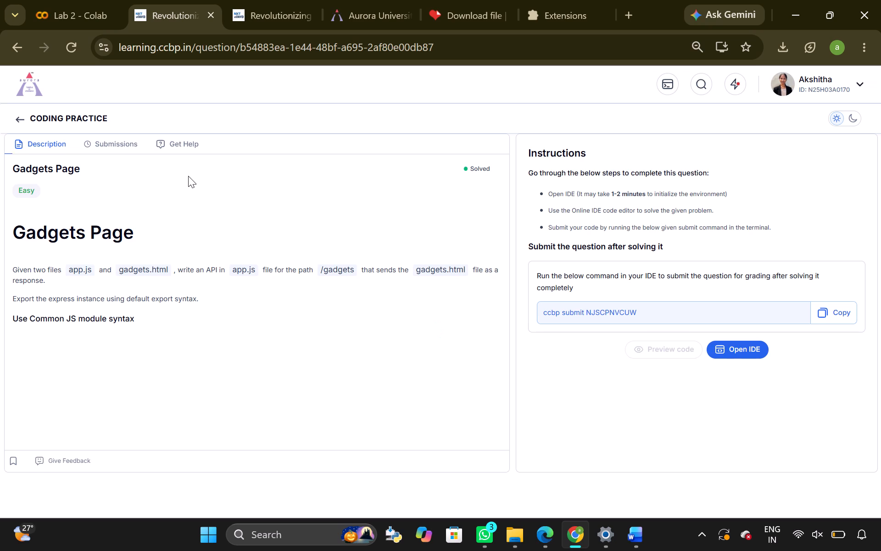
pyautogui.click(119, 151)
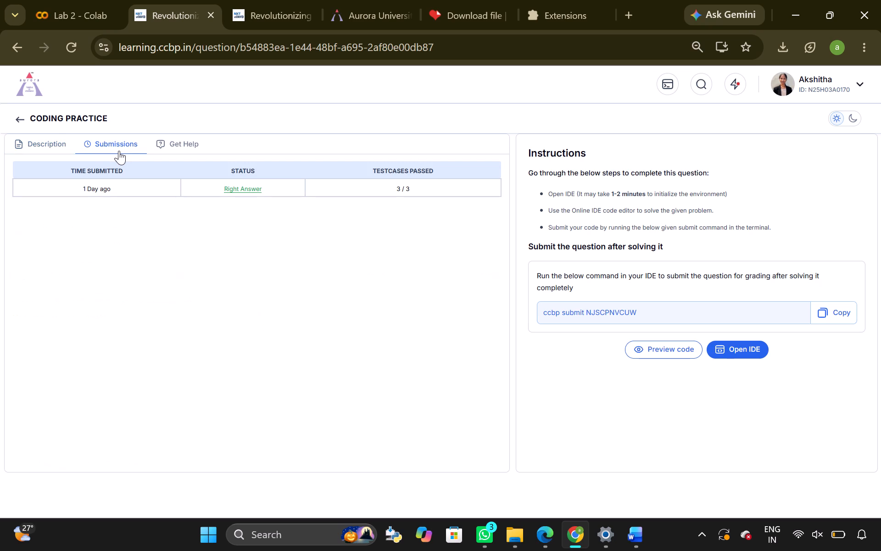
pyautogui.press('Print')
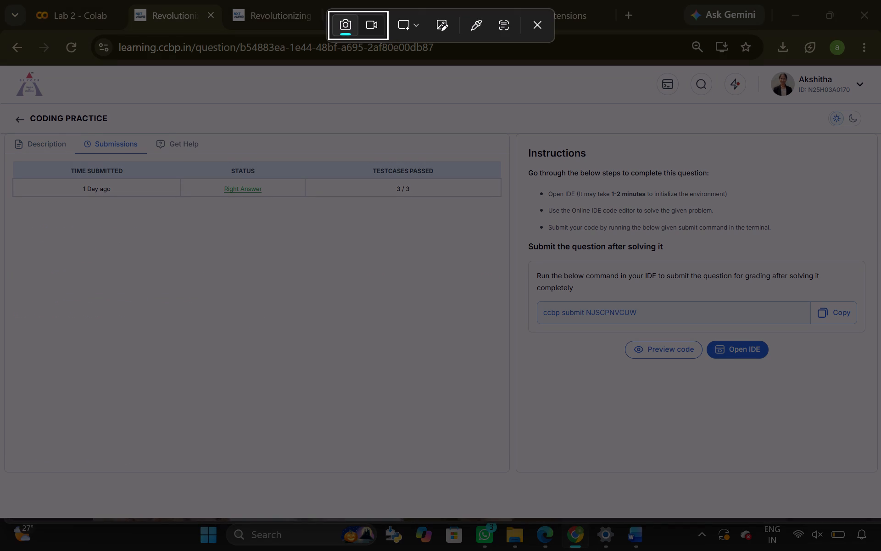
pyautogui.moveTo(0, 66); pyautogui.dragTo(880, 519)
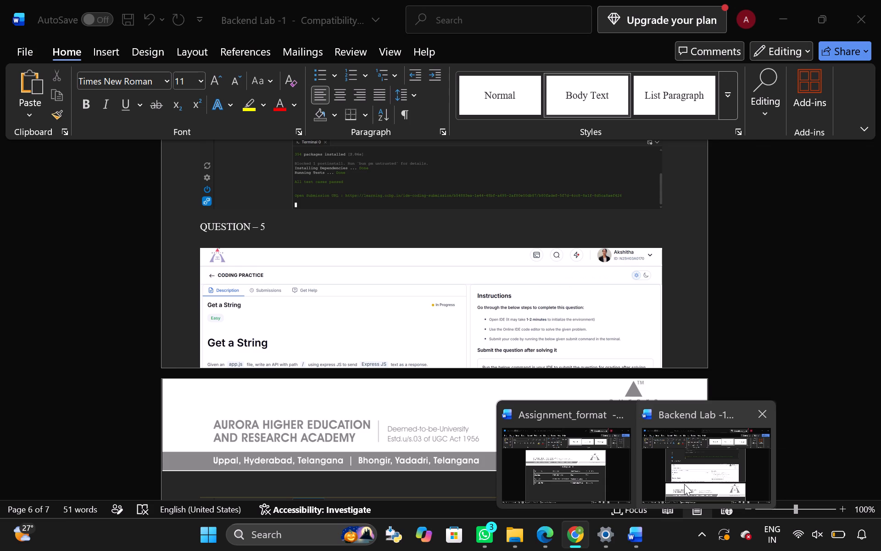
# Return to the Backend Lab -1 document in Word and paste the captured screenshot directly before the QUESTION – 5 heading.
pyautogui.click(684, 484)
pyautogui.scroll(1, 466, 358)
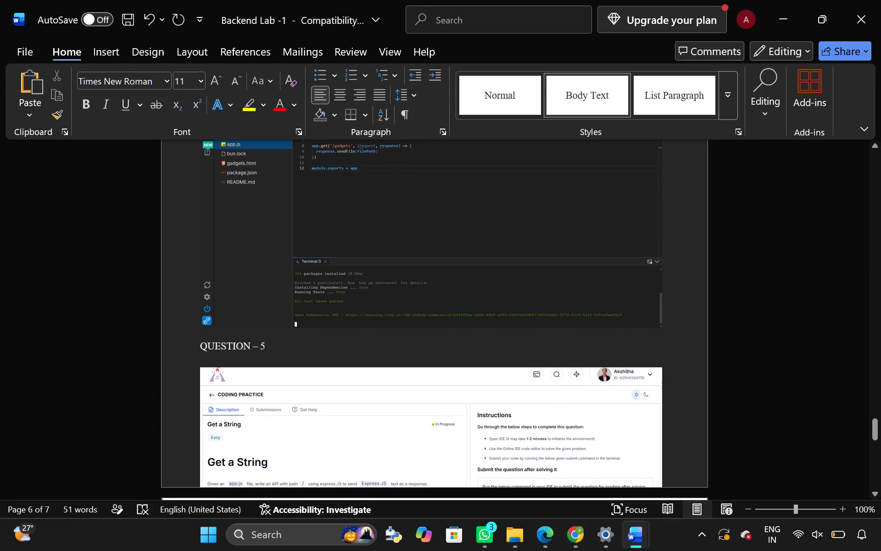
pyautogui.click(679, 330)
pyautogui.hotkey('ctrl', 'v')
# Move the app.js code screenshot upward to uncover the pasted Gadgets Page submissions screenshot above QUESTION – 5.
pyautogui.scroll(3, 679, 330)
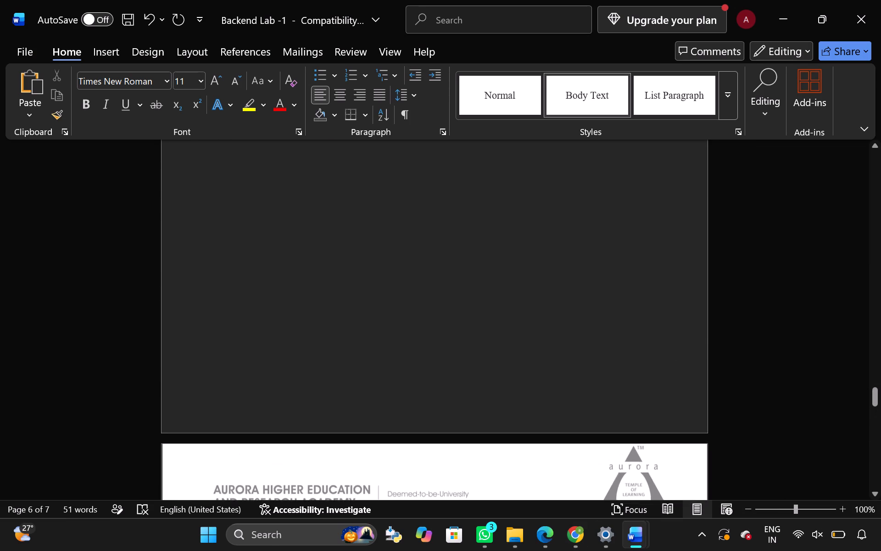
pyautogui.scroll(3, 679, 330)
pyautogui.scroll(-1, 679, 330)
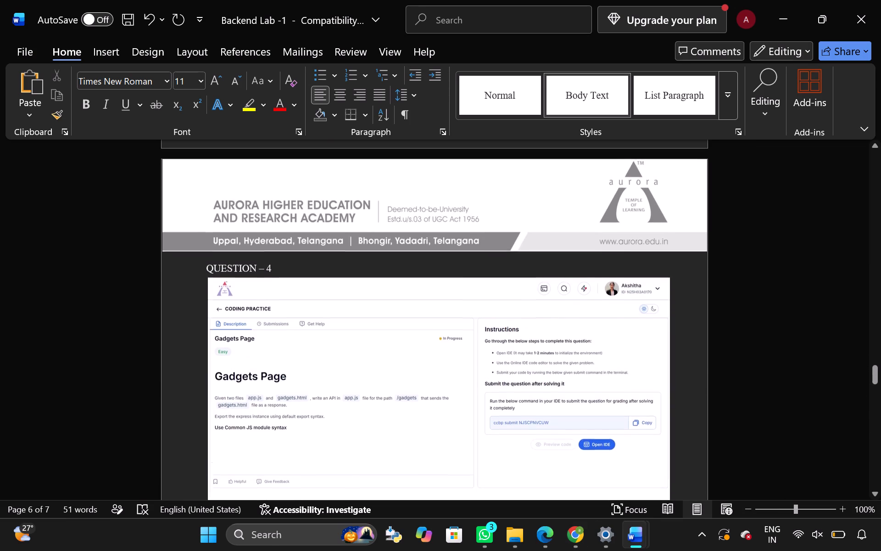
pyautogui.scroll(-3, 679, 330)
pyautogui.scroll(2, 679, 330)
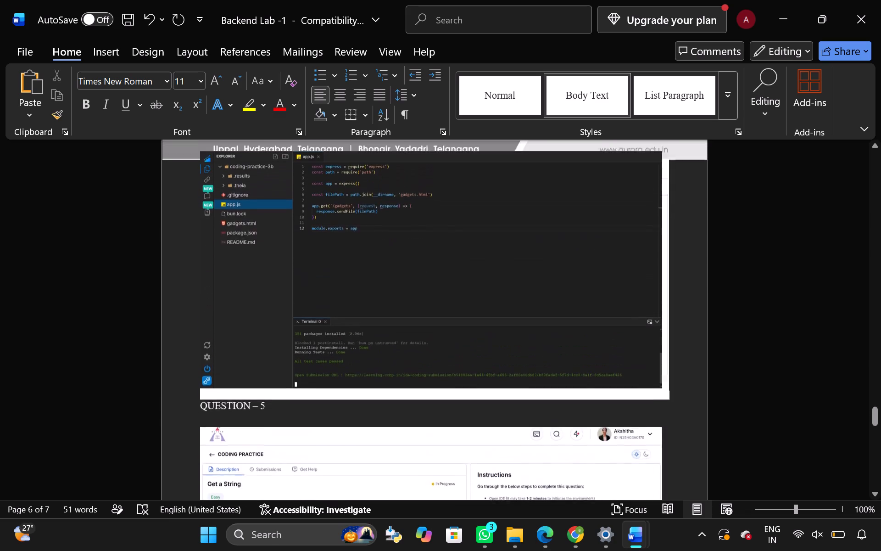
pyautogui.scroll(1, 679, 330)
pyautogui.moveTo(430, 331); pyautogui.dragTo(424, 222, button='right')
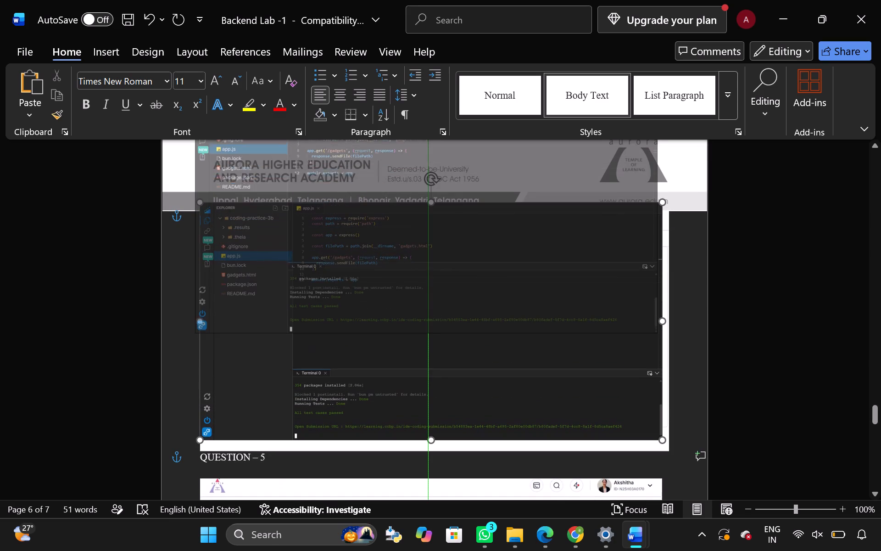
pyautogui.moveTo(424, 222); pyautogui.dragTo(424, 219, button='right')
pyautogui.scroll(1, 424, 219)
pyautogui.click(463, 224)
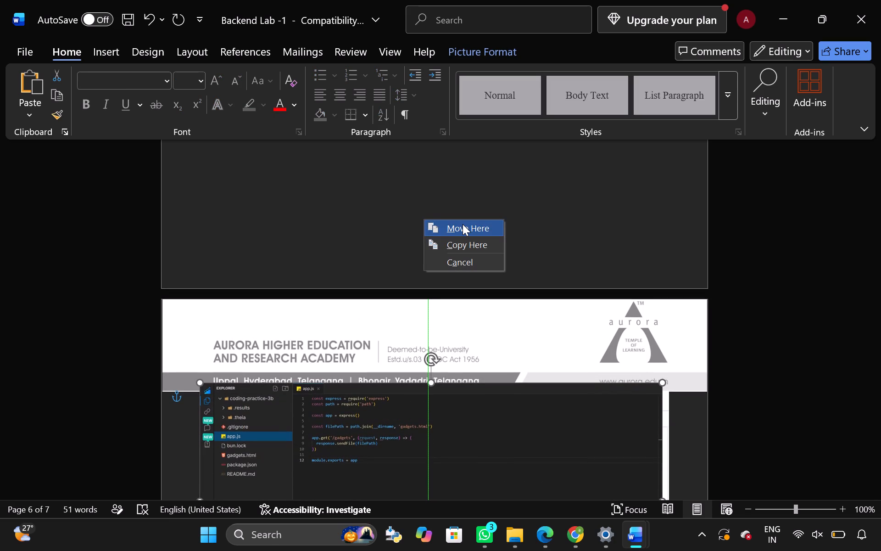
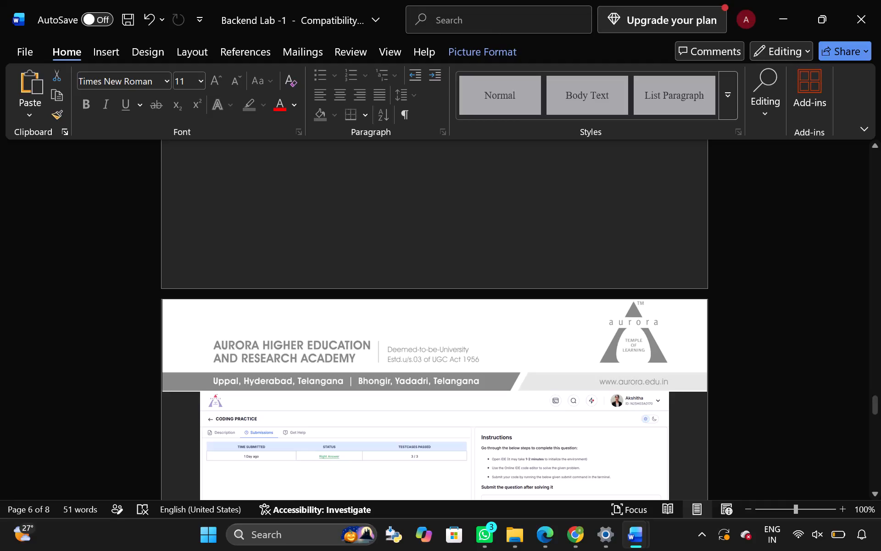
# Review the pages of the earlier questions to check the placement of the code and submissions screenshots.
pyautogui.scroll(3, 496, 228)
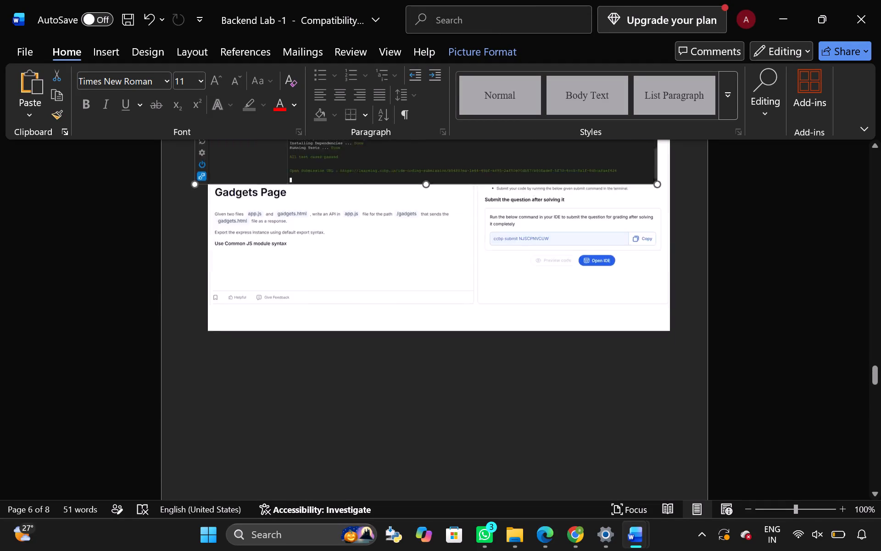
pyautogui.scroll(3, 496, 228)
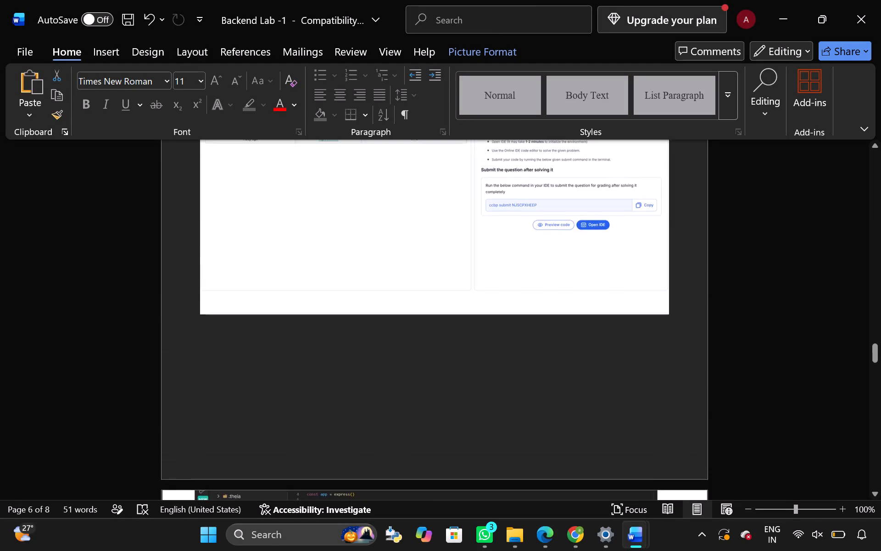
pyautogui.scroll(6, 496, 228)
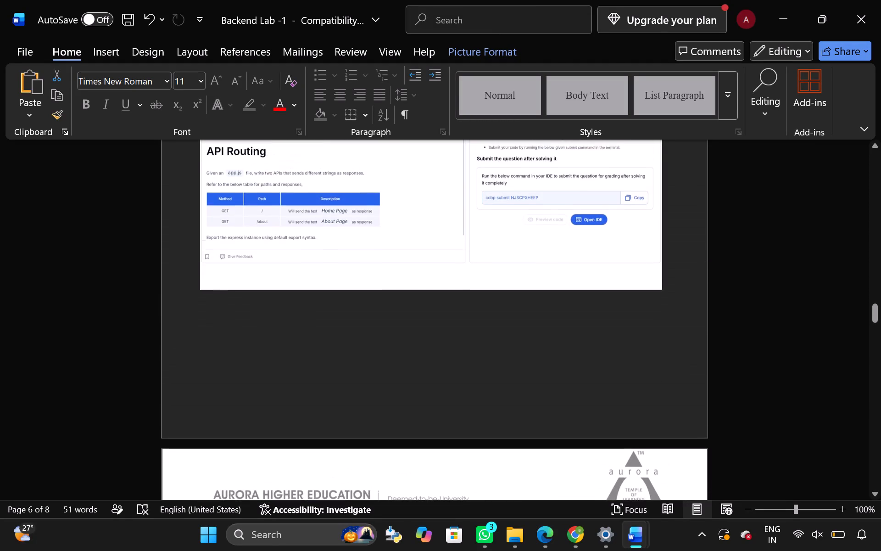
pyautogui.scroll(2, 496, 228)
pyautogui.scroll(-3, 496, 228)
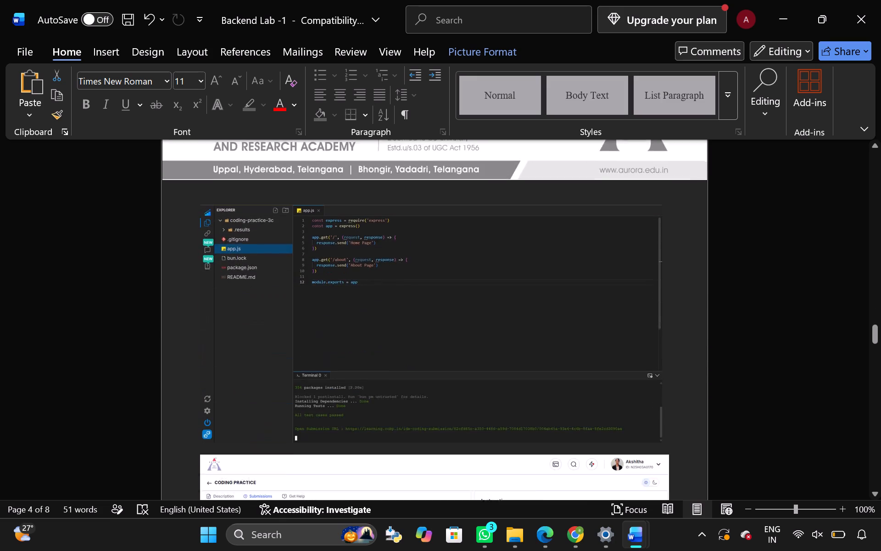
pyautogui.scroll(-6, 496, 228)
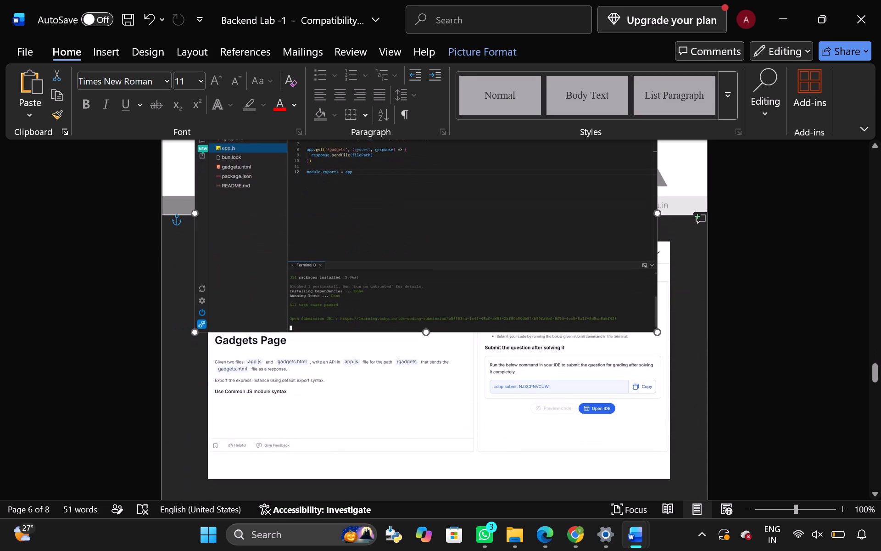
# Move the app.js code screenshot down so it sits directly below the Gadgets Page description screenshot under QUESTION – 4, aligned with its edges.
pyautogui.moveTo(496, 228); pyautogui.dragTo(509, 425)
pyautogui.scroll(-1, 511, 422)
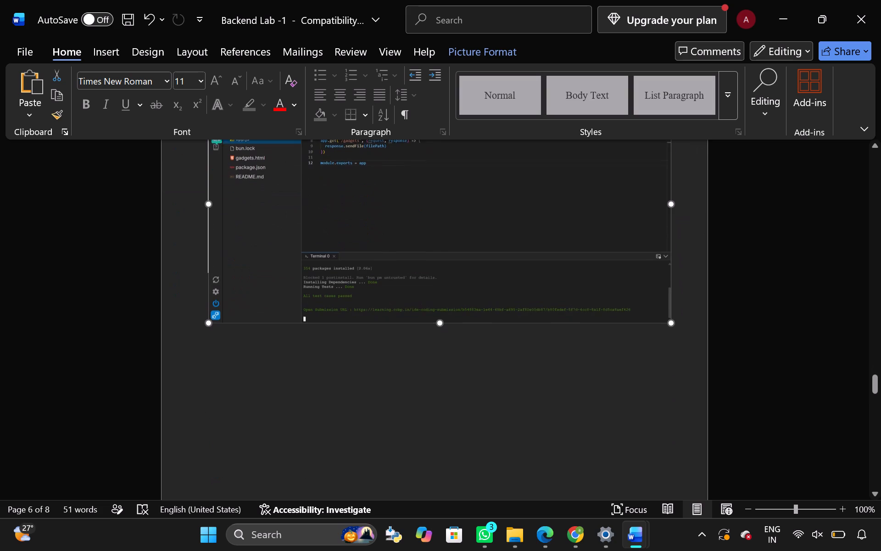
pyautogui.scroll(-1, 511, 422)
pyautogui.moveTo(469, 253); pyautogui.dragTo(476, 424)
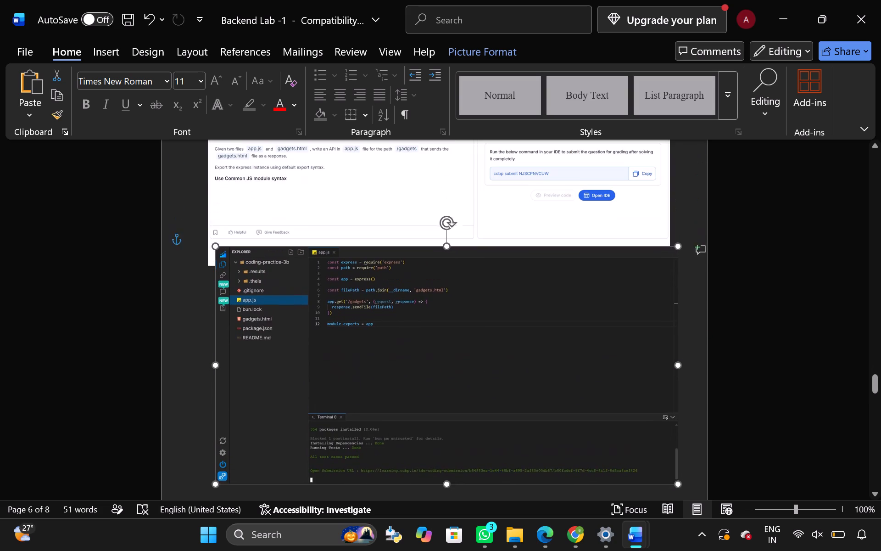
pyautogui.moveTo(476, 424); pyautogui.dragTo(473, 446)
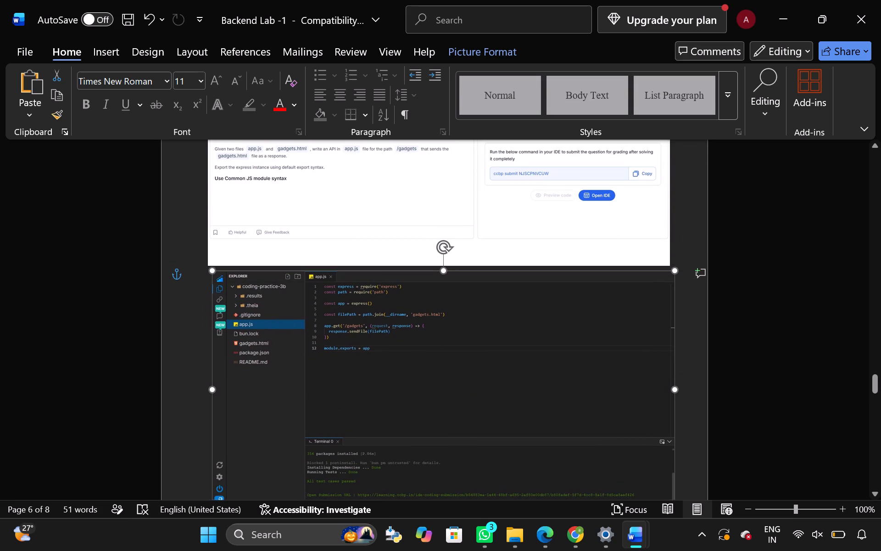
pyautogui.moveTo(473, 446); pyautogui.dragTo(468, 447)
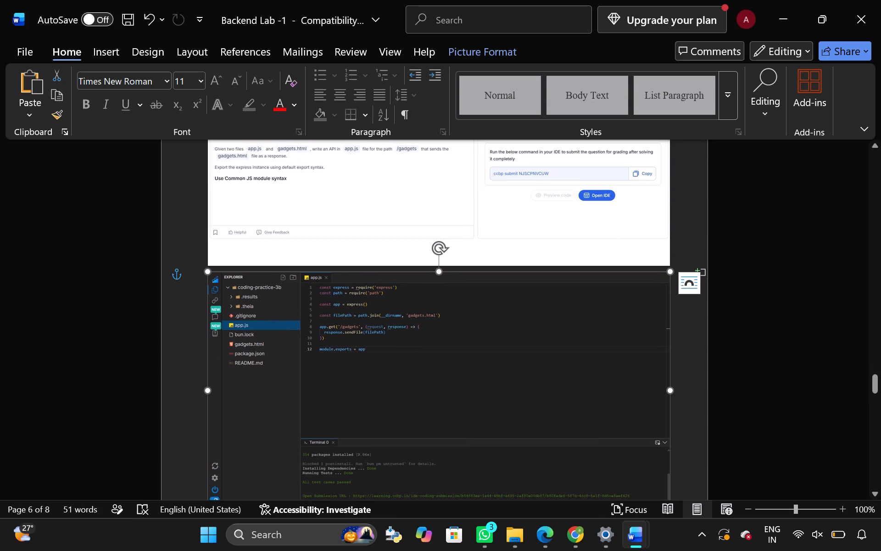
pyautogui.click(704, 429)
pyautogui.scroll(1, 704, 429)
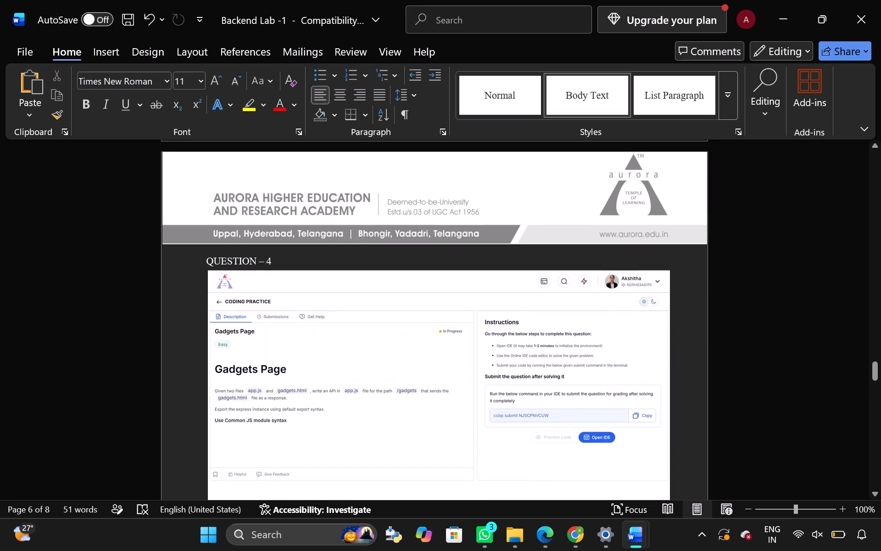
pyautogui.scroll(-1, 558, 384)
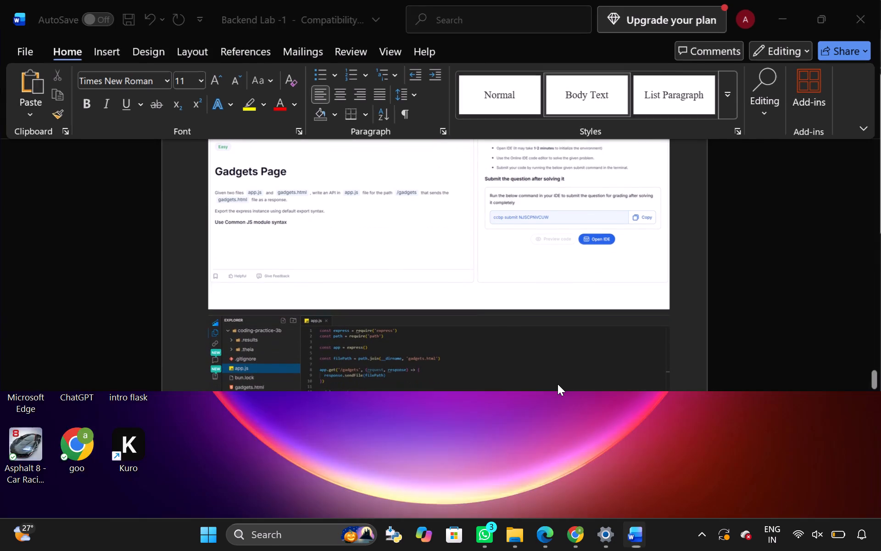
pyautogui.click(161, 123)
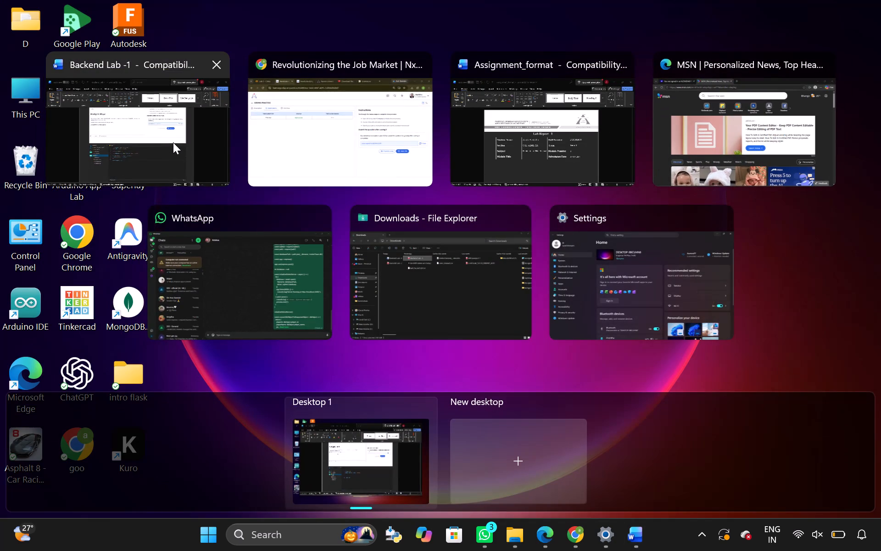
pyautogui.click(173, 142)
# Try to insert blank lines between the Gadgets Page submissions screenshot and the QUESTION – 5 heading.
pyautogui.scroll(-2, 321, 301)
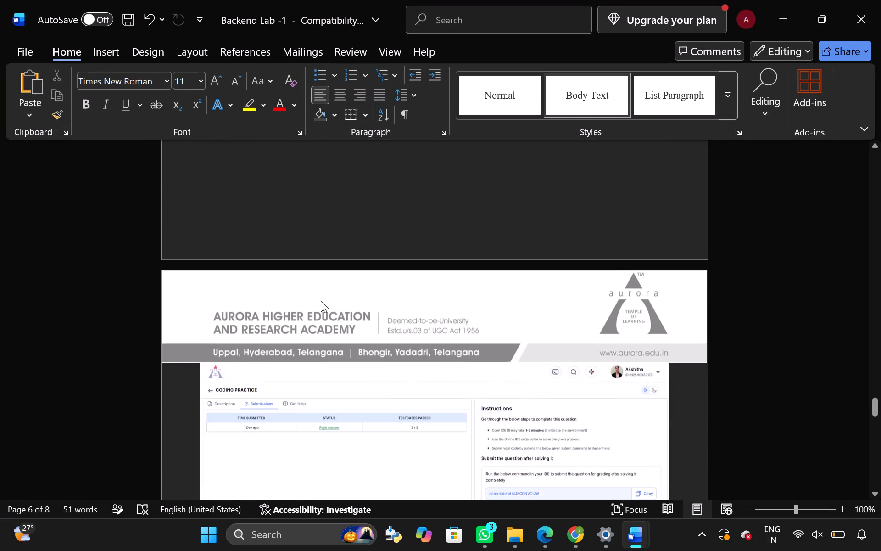
pyautogui.scroll(-2, 321, 301)
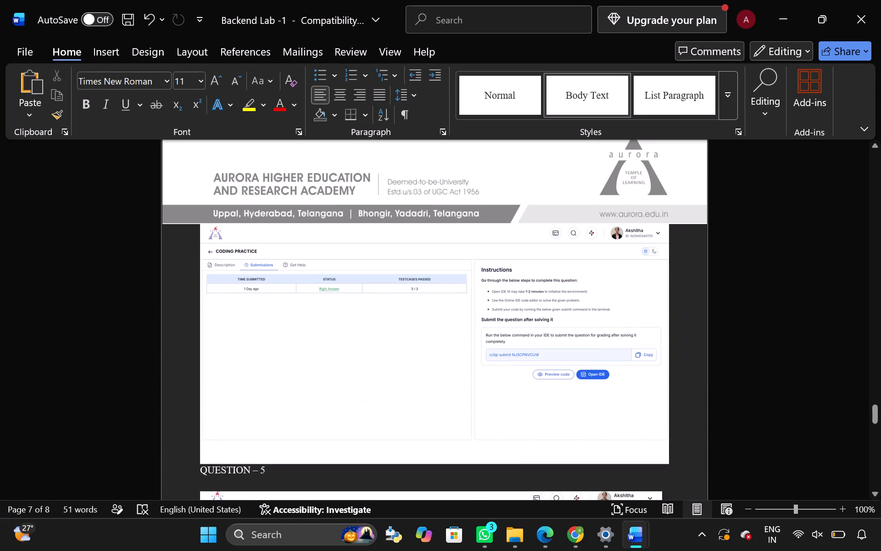
pyautogui.click(326, 327)
pyautogui.press('Return')
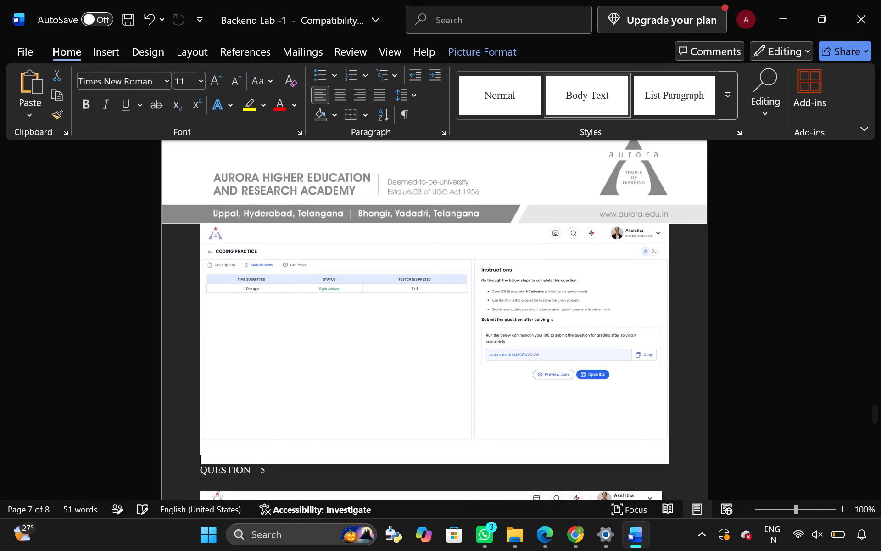
pyautogui.press('Return')
pyautogui.press('Return')
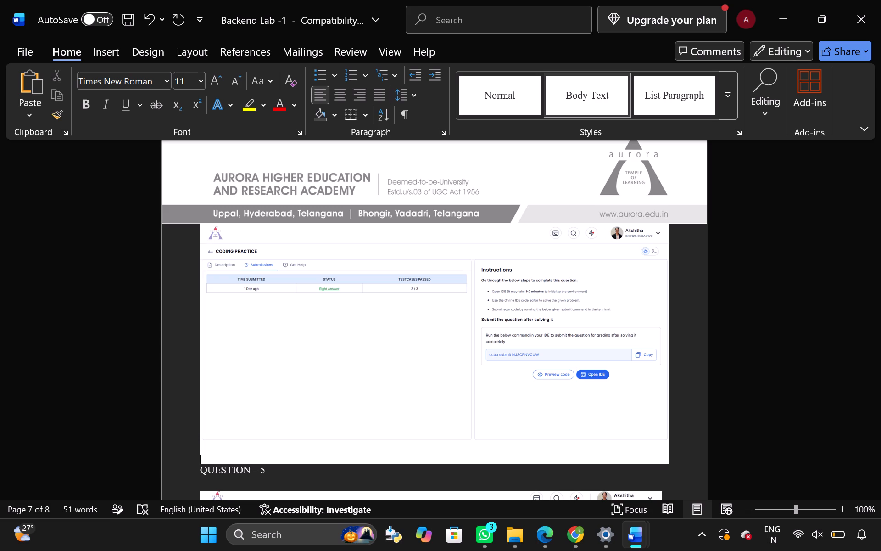
# Insert two blank lines between the Gadgets Page submissions screenshot and the QUESTION – 5 heading.
pyautogui.click(201, 469)
pyautogui.press('Return')
pyautogui.press('Return')
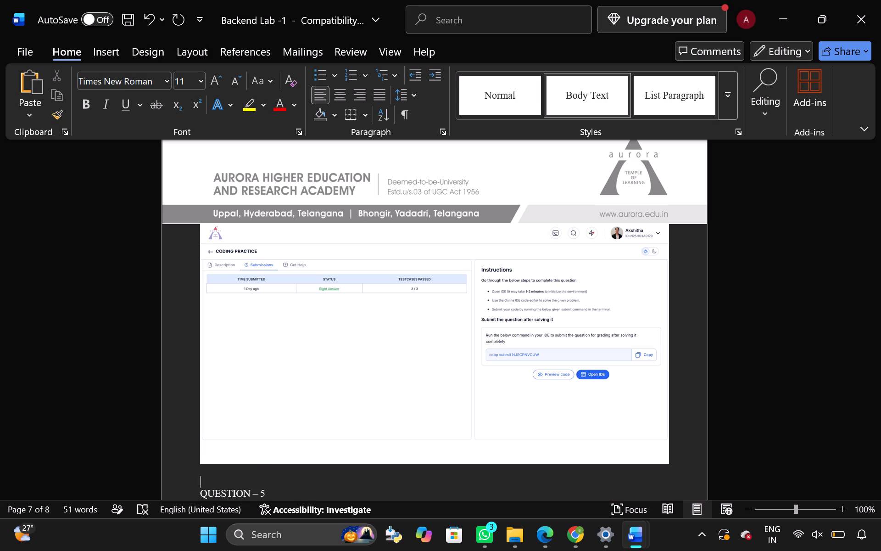
# Switch to Chrome, open the submissions of the Get a String coding question, and capture a screenshot of the page content.
pyautogui.scroll(-3, 201, 469)
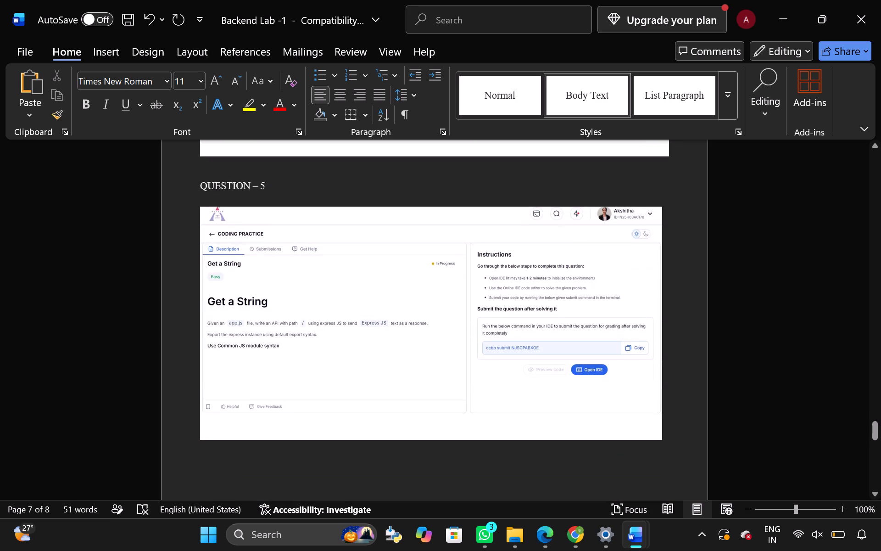
pyautogui.scroll(-2, 201, 469)
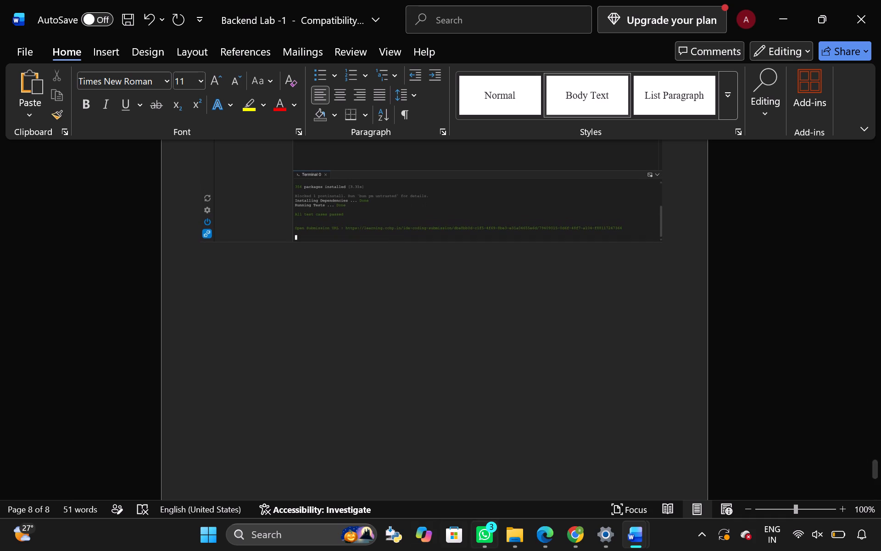
pyautogui.click(575, 541)
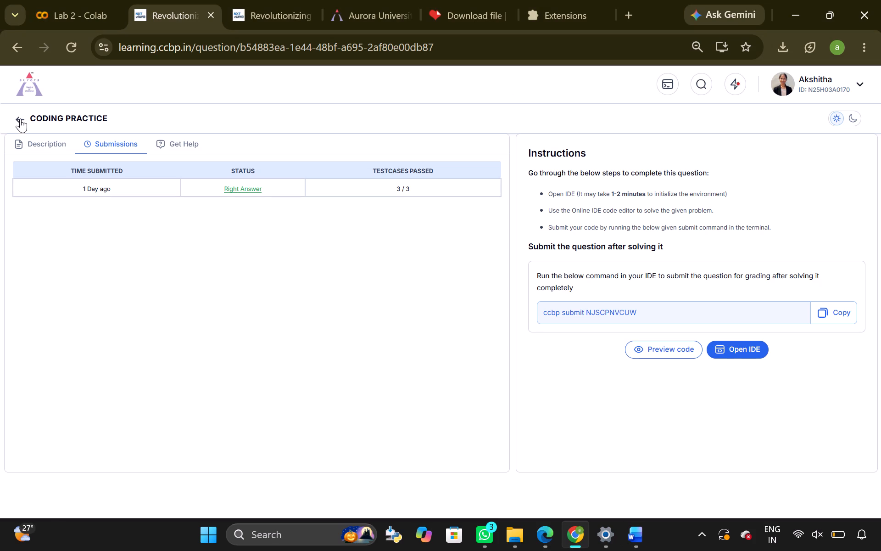
pyautogui.click(20, 118)
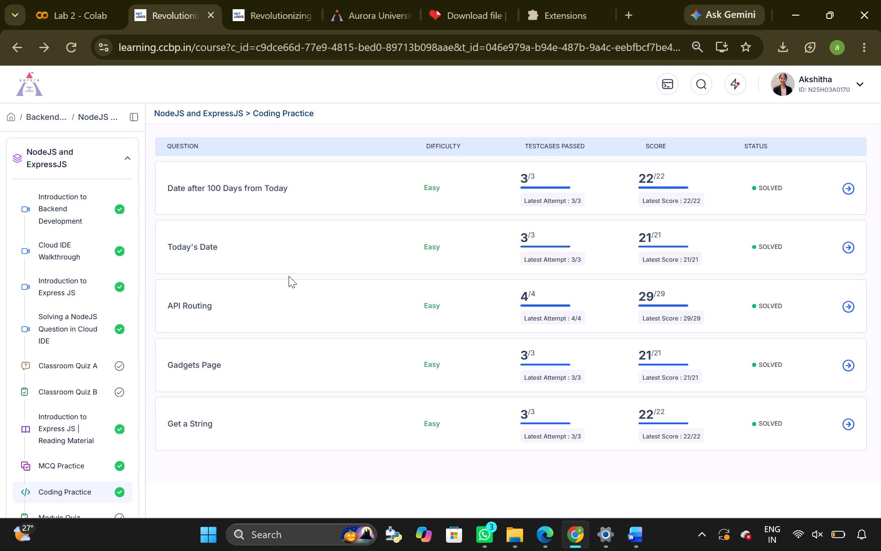
pyautogui.click(320, 438)
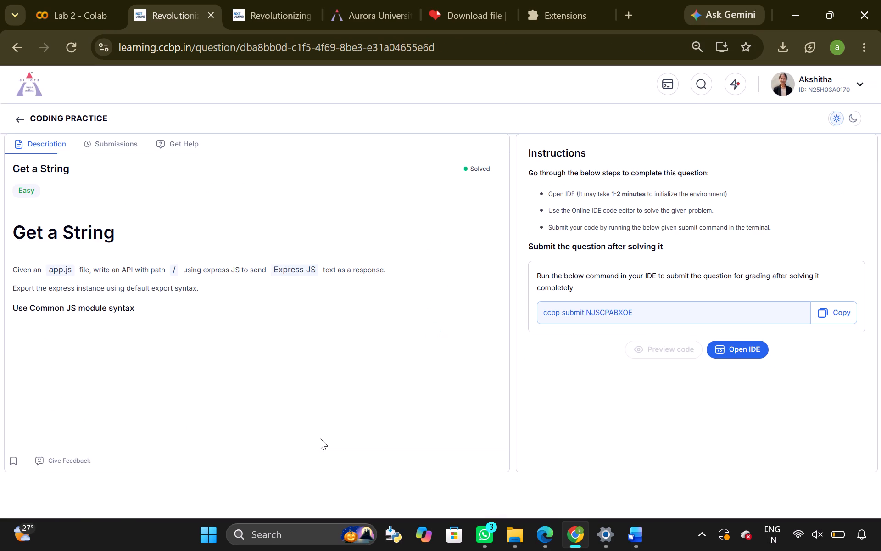
pyautogui.click(115, 143)
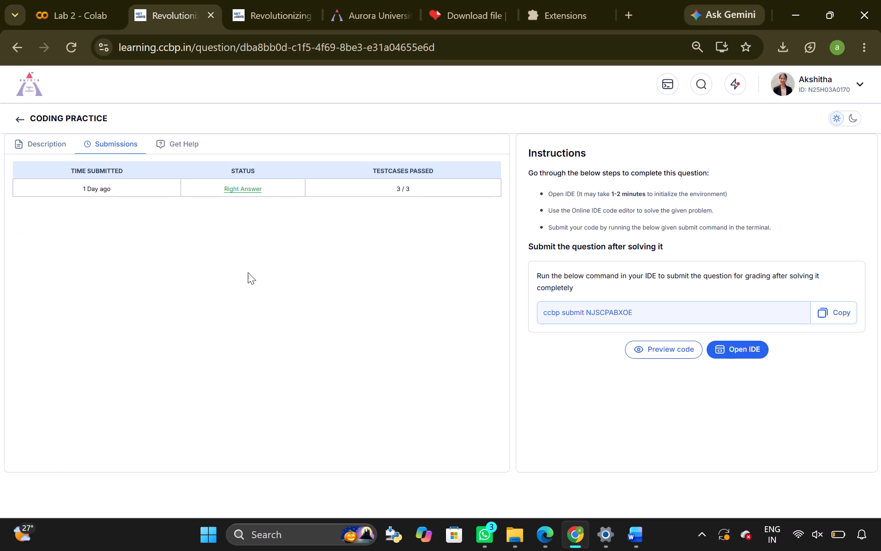
pyautogui.press('Print')
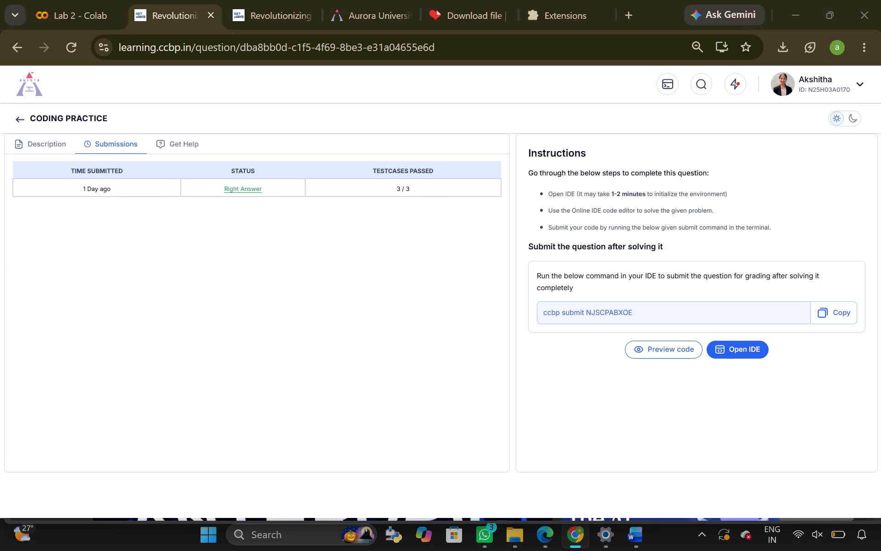
pyautogui.moveTo(2, 66); pyautogui.dragTo(165, 119)
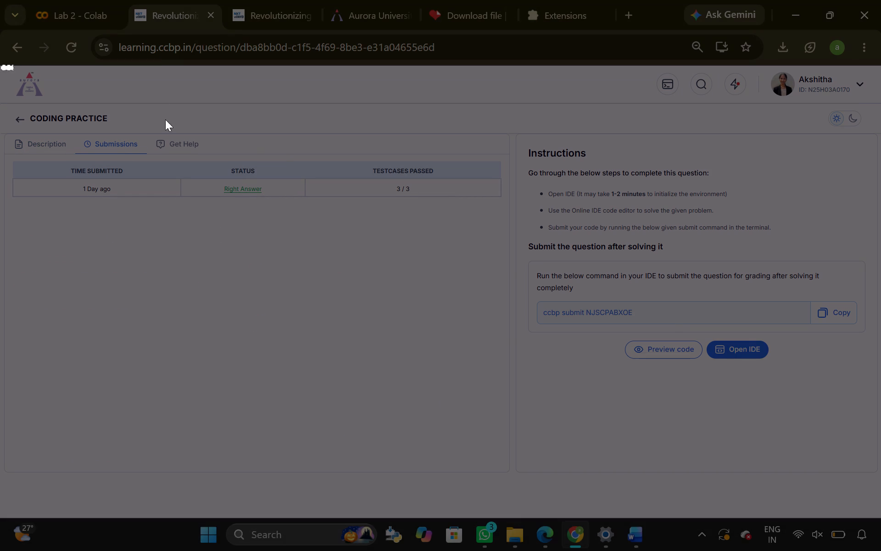
pyautogui.moveTo(165, 119); pyautogui.dragTo(880, 516)
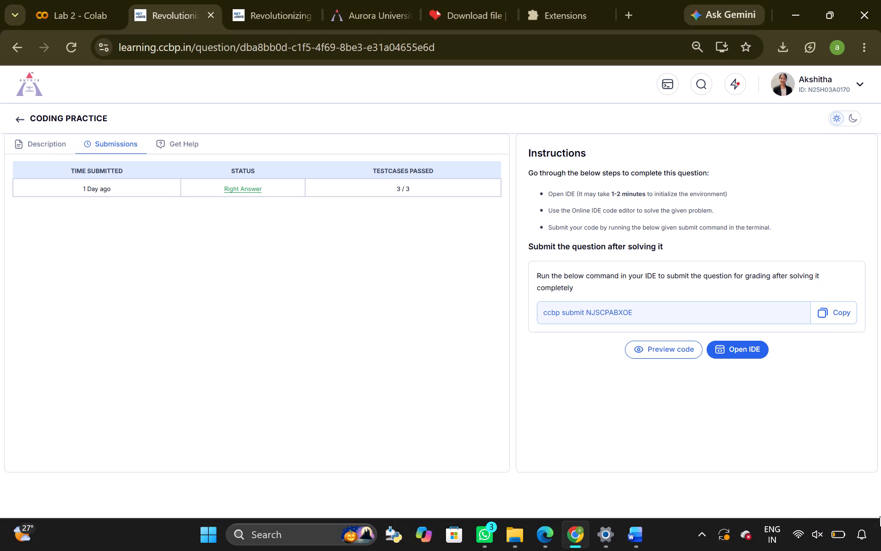
# Return to the Backend Lab -1 document in Word and paste the captured Get a String submissions screenshot on the last page.
pyautogui.click(716, 470)
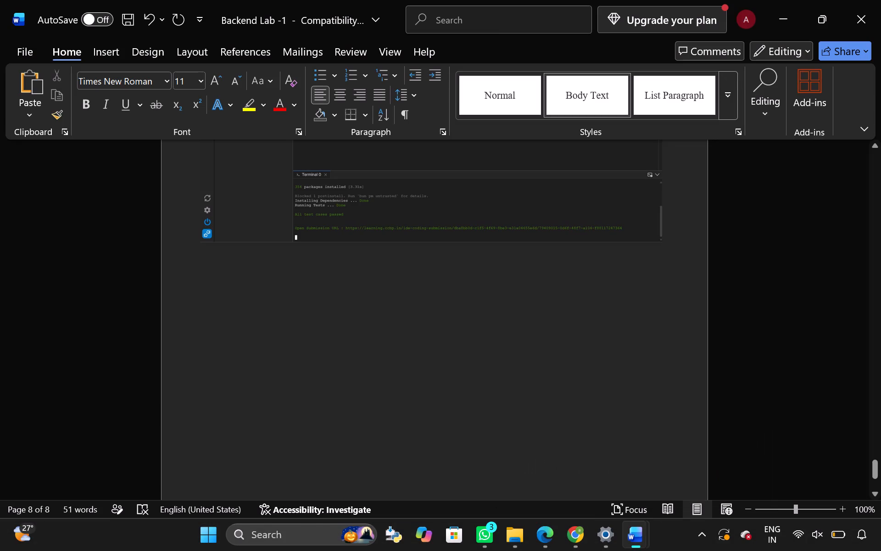
pyautogui.click(383, 283)
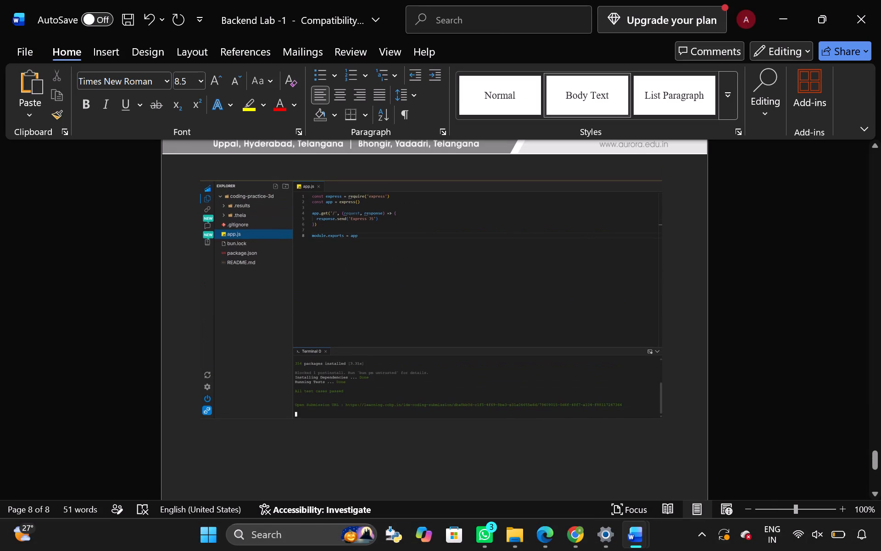
pyautogui.click(674, 411)
pyautogui.press('Down')
pyautogui.press('Down')
pyautogui.press('Down')
pyautogui.press('Down')
pyautogui.hotkey('ctrl', 'v')
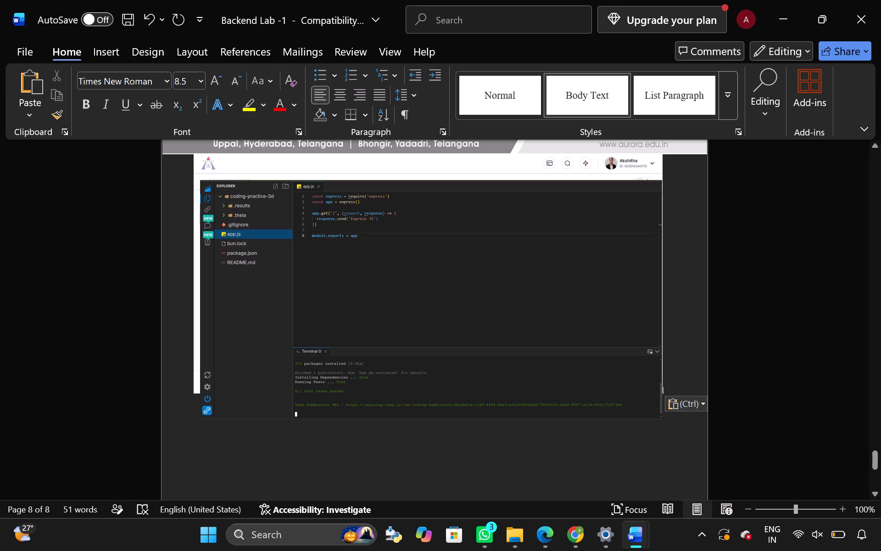
# Move the last page's app.js code screenshot aside toward the page's right edge to uncover the pasted submissions screenshot.
pyautogui.click(336, 165)
pyautogui.moveTo(336, 165); pyautogui.dragTo(350, 197)
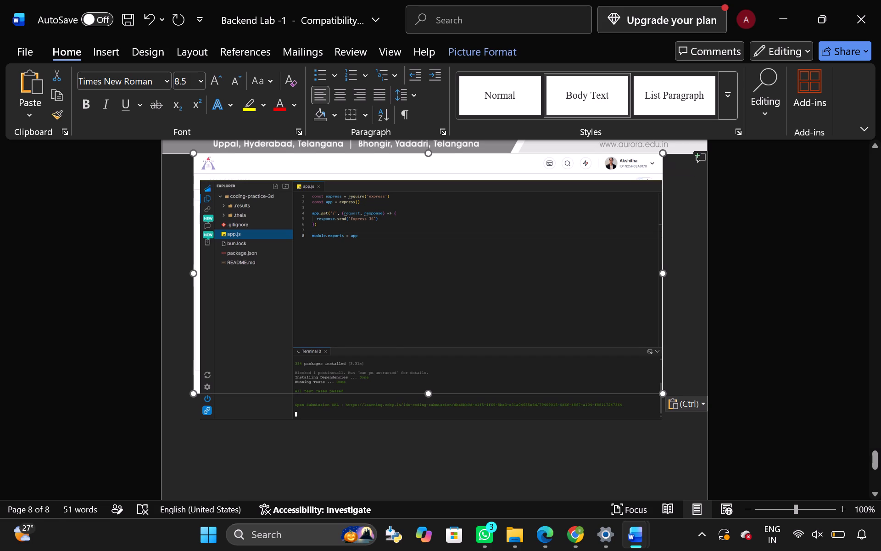
pyautogui.moveTo(350, 197); pyautogui.dragTo(395, 406)
pyautogui.moveTo(418, 345); pyautogui.dragTo(424, 439)
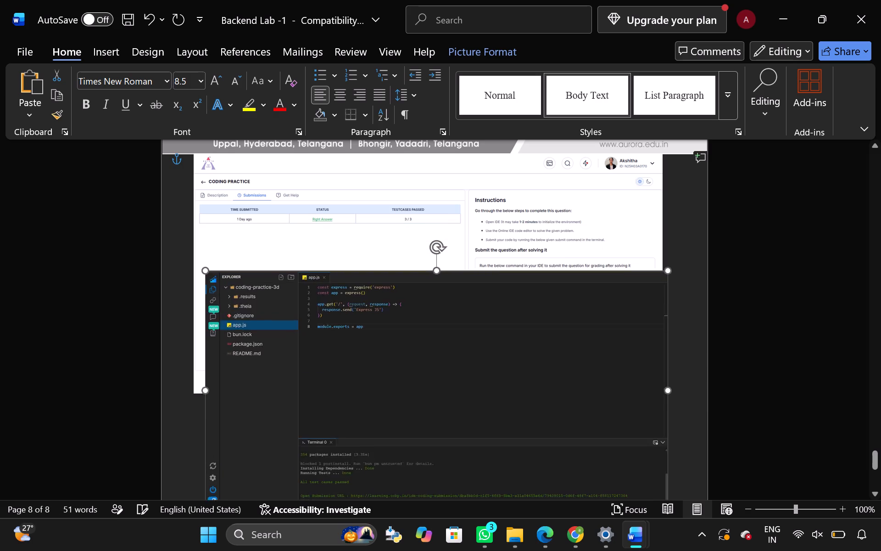
pyautogui.moveTo(424, 439); pyautogui.dragTo(423, 501)
pyautogui.moveTo(438, 309); pyautogui.dragTo(459, 350)
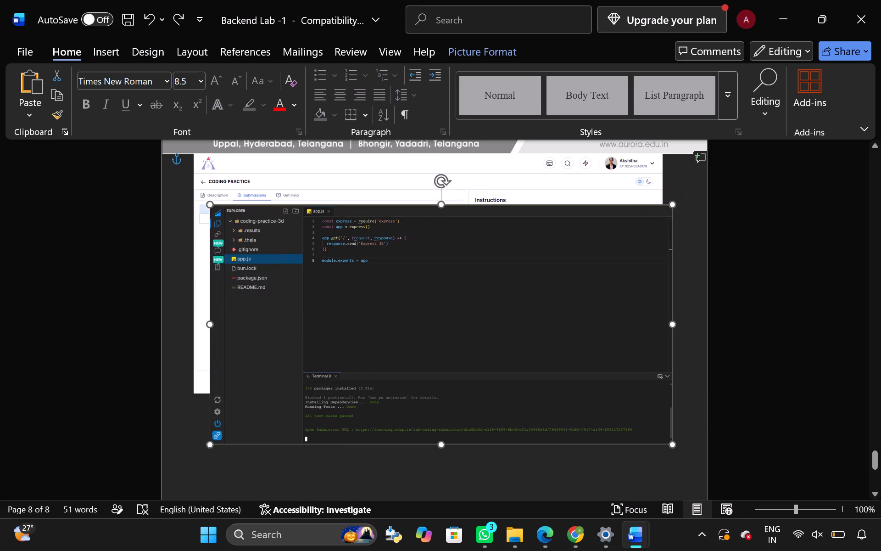
pyautogui.moveTo(459, 350); pyautogui.dragTo(671, 319)
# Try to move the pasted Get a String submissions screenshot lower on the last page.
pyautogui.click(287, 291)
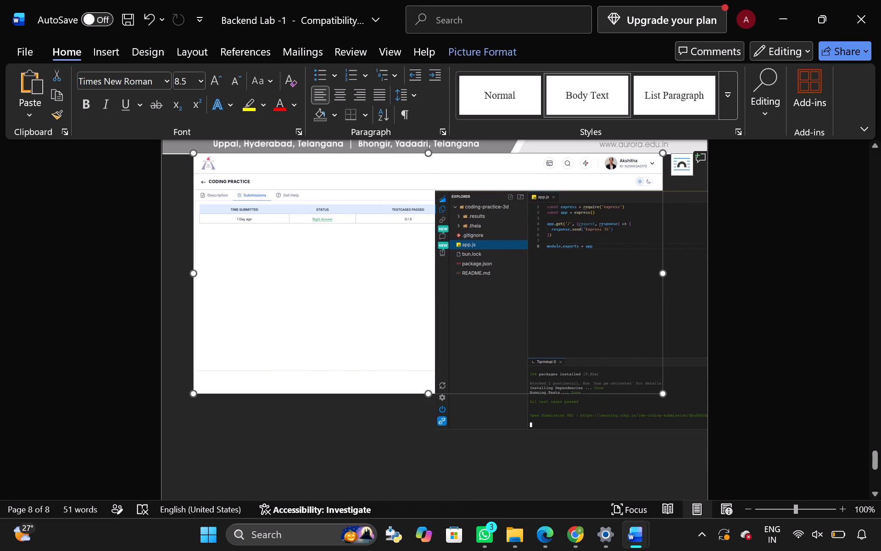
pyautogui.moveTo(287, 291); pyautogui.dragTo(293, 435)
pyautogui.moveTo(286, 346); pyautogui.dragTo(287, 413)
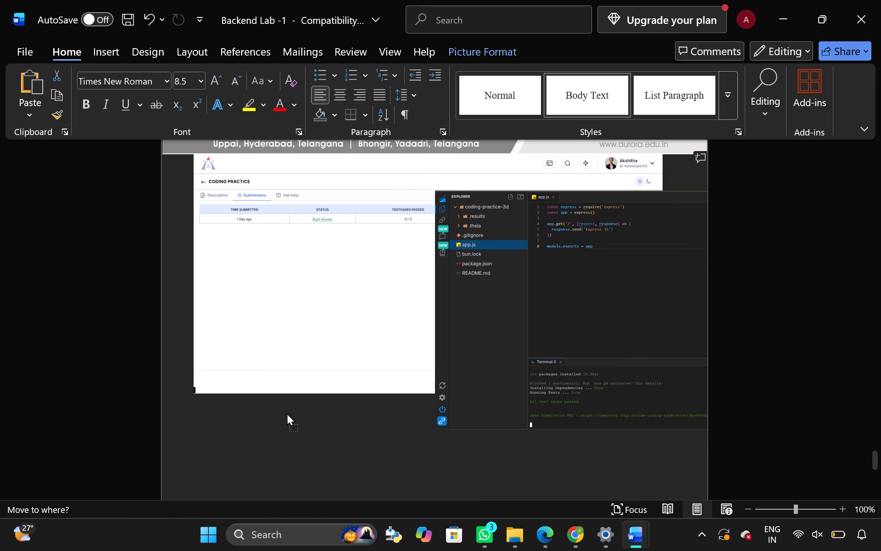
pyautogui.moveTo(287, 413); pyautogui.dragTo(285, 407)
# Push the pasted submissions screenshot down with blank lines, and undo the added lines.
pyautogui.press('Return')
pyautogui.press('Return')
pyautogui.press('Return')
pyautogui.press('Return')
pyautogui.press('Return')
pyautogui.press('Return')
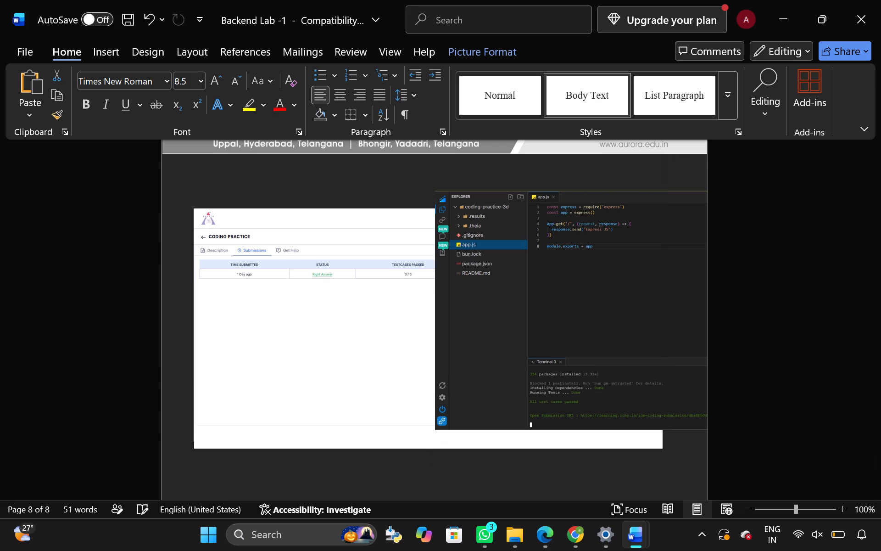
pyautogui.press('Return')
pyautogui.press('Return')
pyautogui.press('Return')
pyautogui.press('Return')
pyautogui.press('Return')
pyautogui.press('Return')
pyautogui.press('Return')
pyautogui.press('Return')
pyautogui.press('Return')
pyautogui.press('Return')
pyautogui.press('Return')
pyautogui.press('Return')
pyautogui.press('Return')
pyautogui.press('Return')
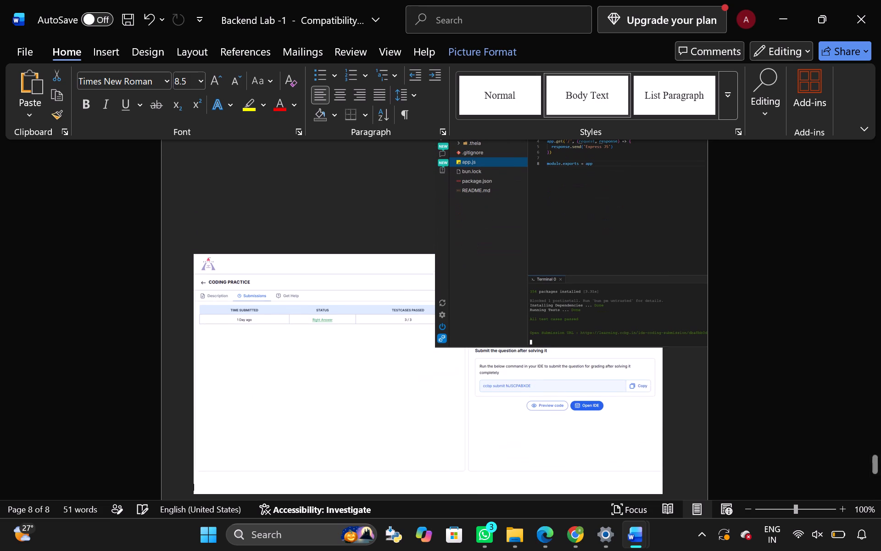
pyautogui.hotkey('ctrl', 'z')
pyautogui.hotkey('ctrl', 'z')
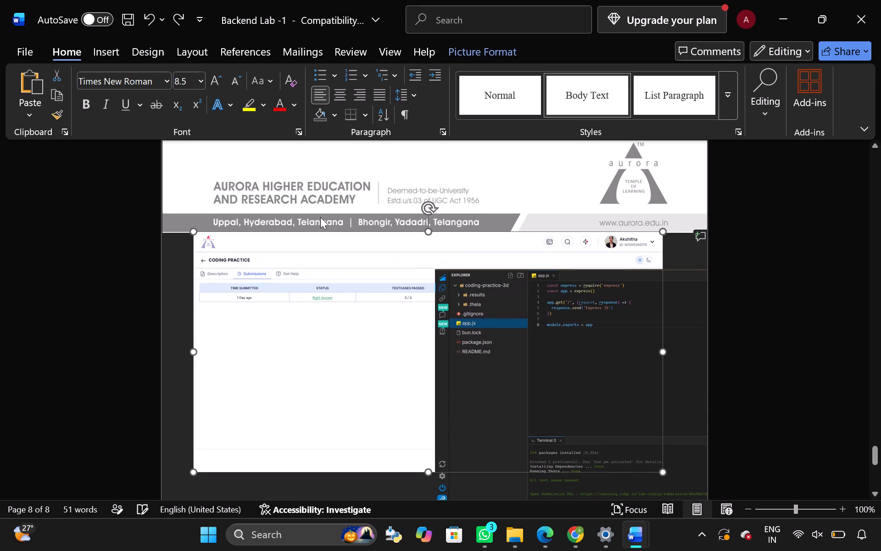
# Add blank lines below the pasted Get a String submissions screenshot.
pyautogui.press('Return')
pyautogui.press('Return')
pyautogui.press('Return')
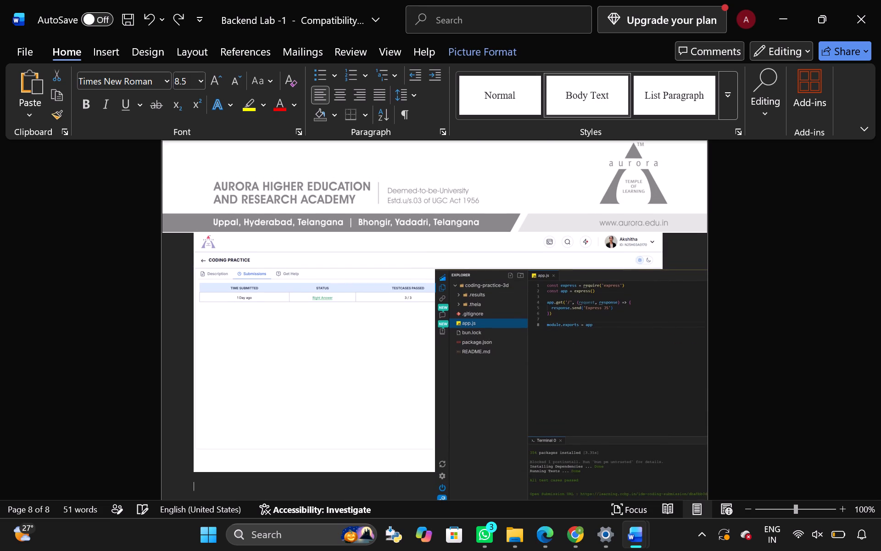
pyautogui.press('Return')
pyautogui.press('Up')
pyautogui.press('Up')
pyautogui.press('Up')
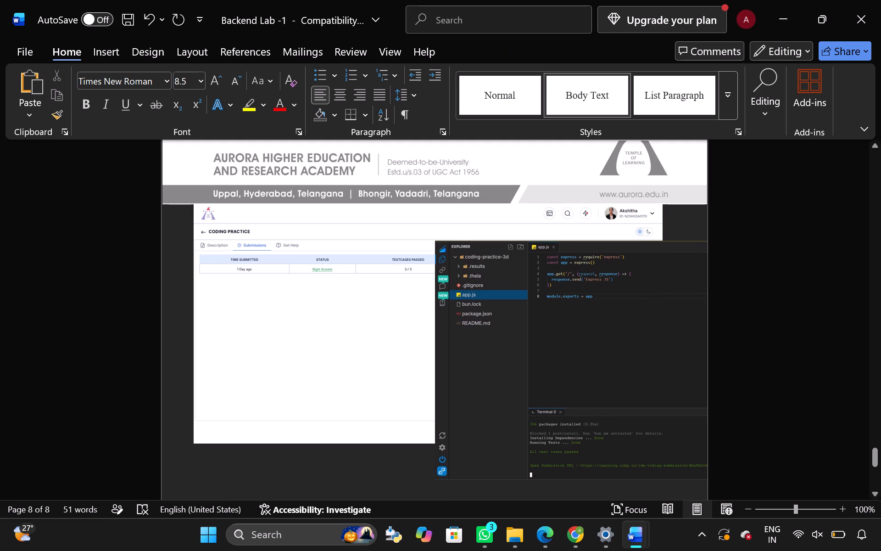
# Insert blank lines before the pasted submissions screenshot to push it down to the bottom edge of the app.js code screenshot.
pyautogui.click(189, 224)
pyautogui.press('Return')
pyautogui.press('Return')
pyautogui.press('Return')
pyautogui.press('Return')
pyautogui.press('Return')
pyautogui.press('Return')
pyautogui.press('Return')
pyautogui.press('Return')
pyautogui.press('Return')
pyautogui.press('Return')
pyautogui.press('Return')
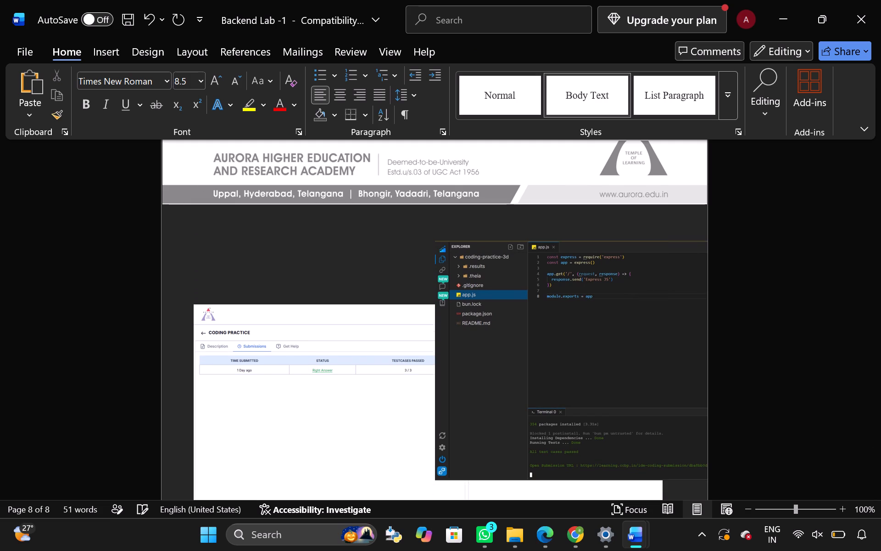
pyautogui.press('Return')
pyautogui.press('Return')
pyautogui.press('Return')
pyautogui.press('Return')
pyautogui.press('Return')
pyautogui.press('Return')
pyautogui.press('Return')
pyautogui.press('Return')
pyautogui.press('Return')
pyautogui.press('Return')
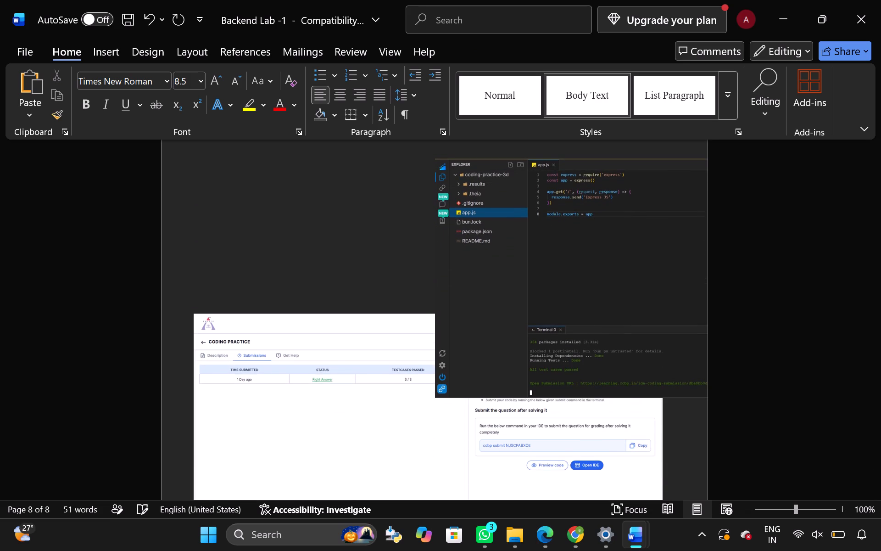
pyautogui.press('Return')
pyautogui.press('Return')
pyautogui.press('Return')
pyautogui.press('Return')
pyautogui.press('Return')
pyautogui.press('Return')
pyautogui.press('Return')
pyautogui.press('Return')
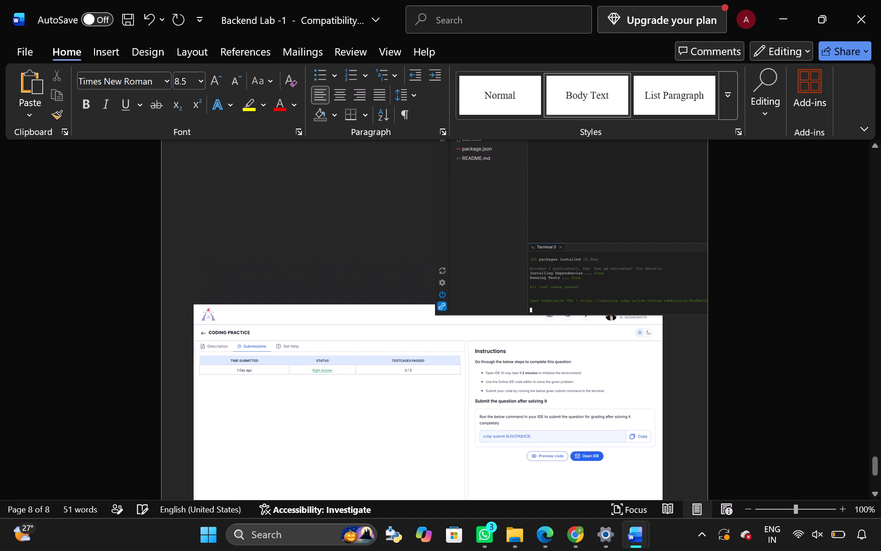
# Move the coding-practice-3d app.js code screenshot on the last page to sit within the margins, just above the submissions screenshot.
pyautogui.click(491, 227)
pyautogui.scroll(2, 491, 227)
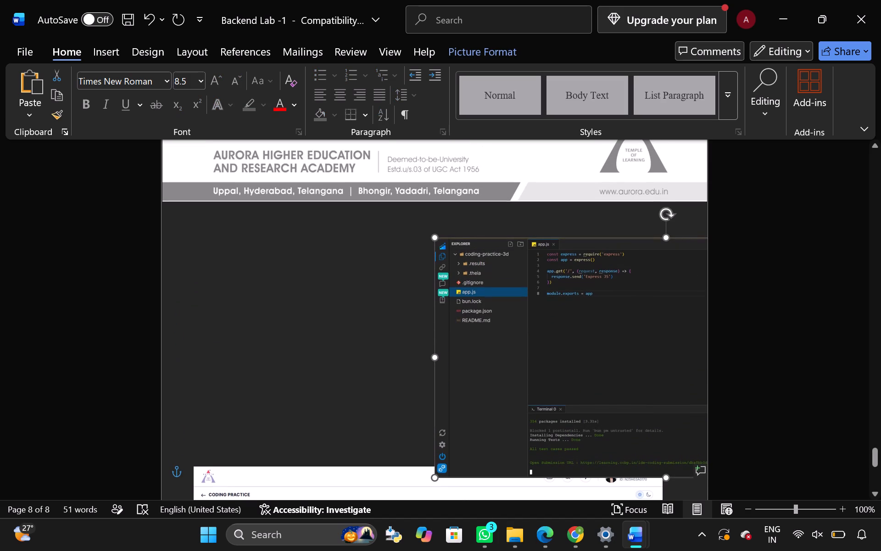
pyautogui.moveTo(507, 315); pyautogui.dragTo(279, 284, button='right')
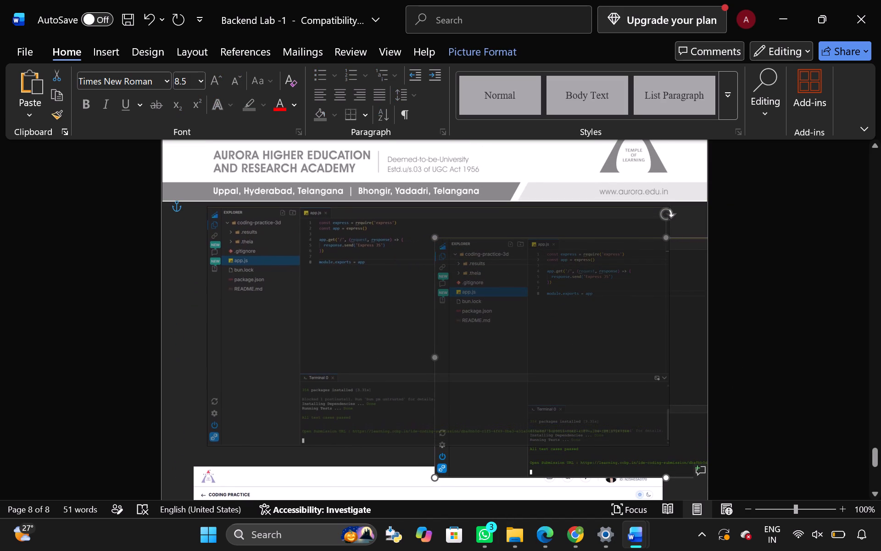
pyautogui.moveTo(279, 284); pyautogui.dragTo(269, 285, button='right')
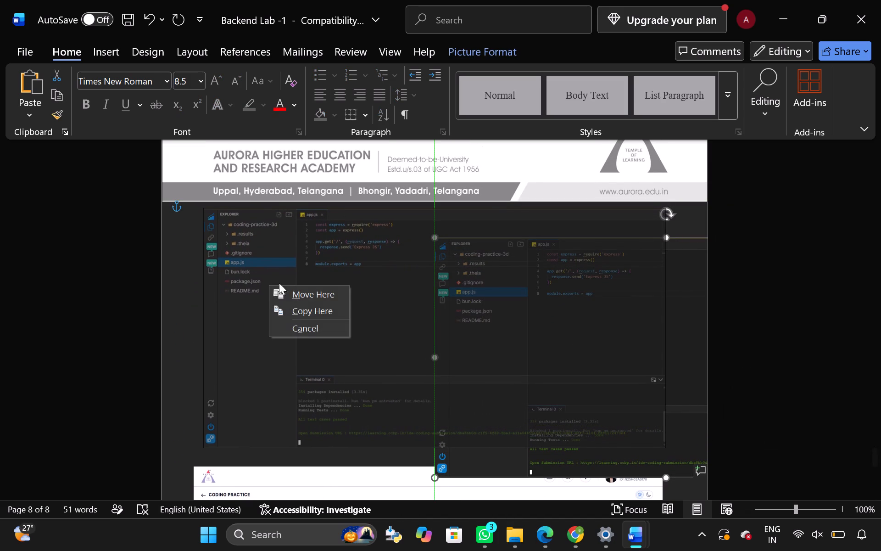
pyautogui.click(307, 288)
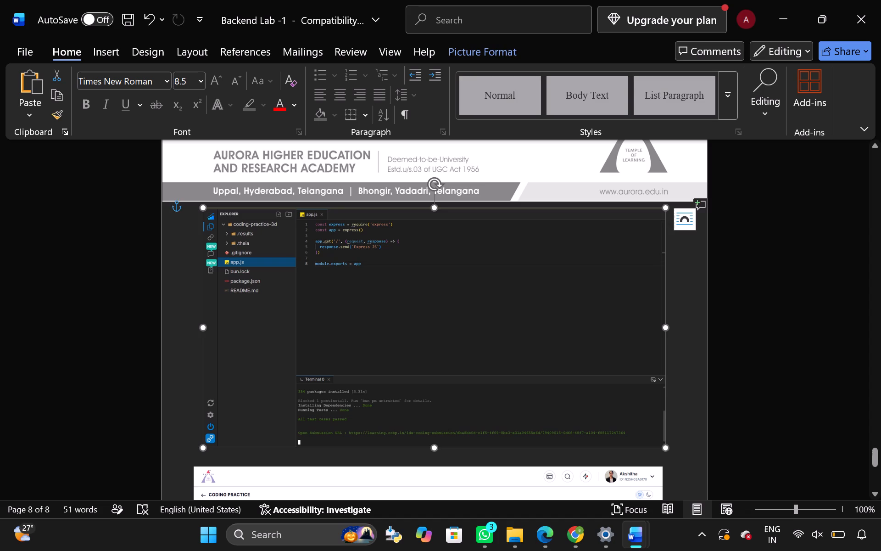
pyautogui.click(689, 428)
# Review the layout of all question, code and submissions screenshots from the last page back to the first page.
pyautogui.scroll(-4, 689, 428)
pyautogui.scroll(2, 689, 428)
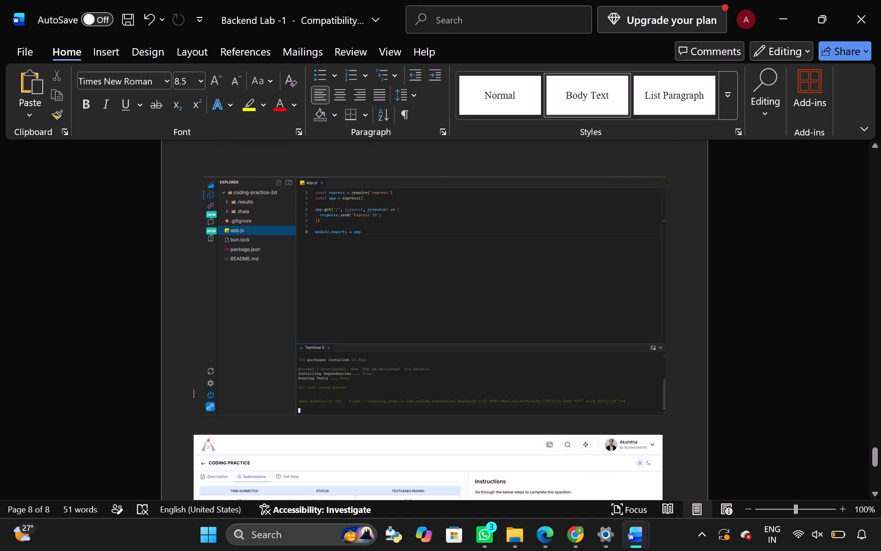
pyautogui.scroll(7, 689, 428)
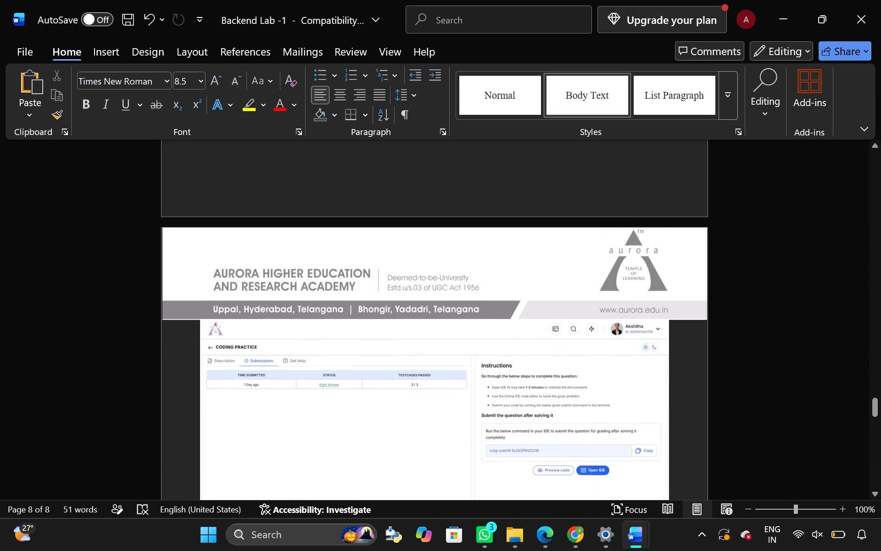
pyautogui.scroll(4, 689, 428)
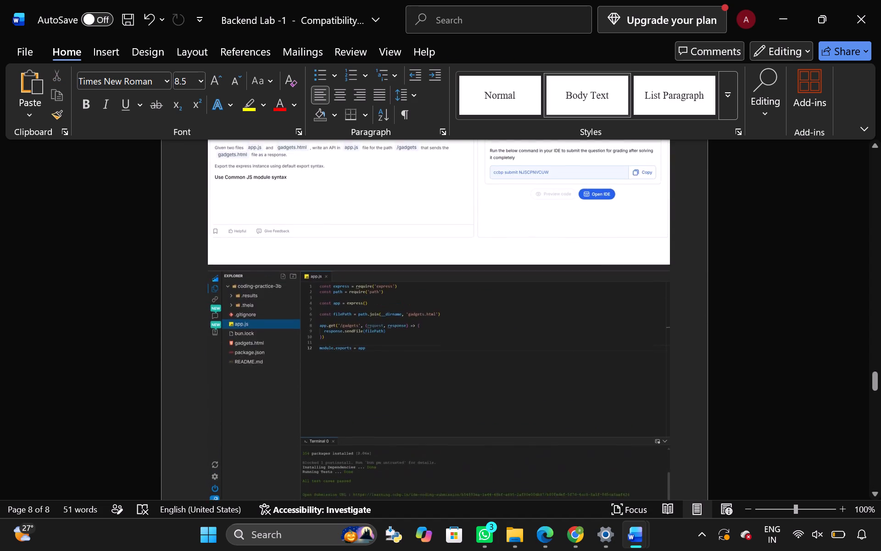
pyautogui.scroll(4, 689, 428)
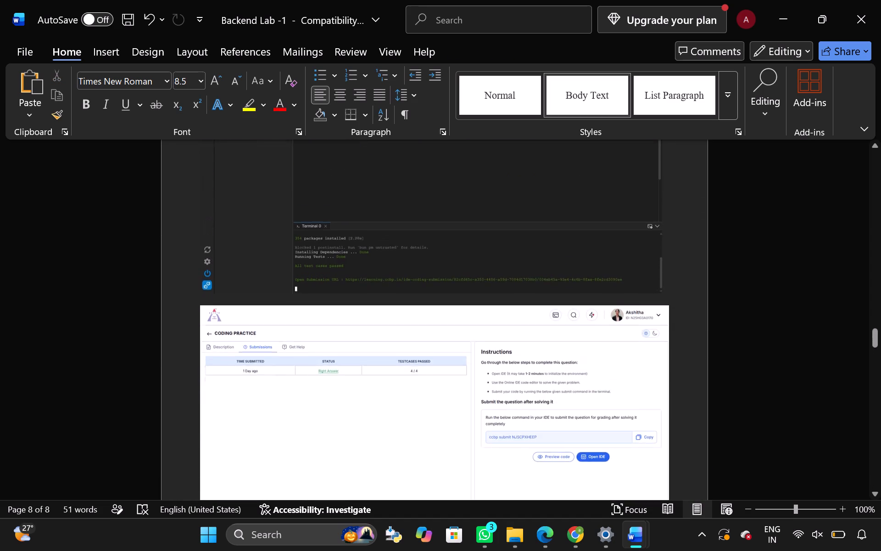
pyautogui.scroll(4, 689, 428)
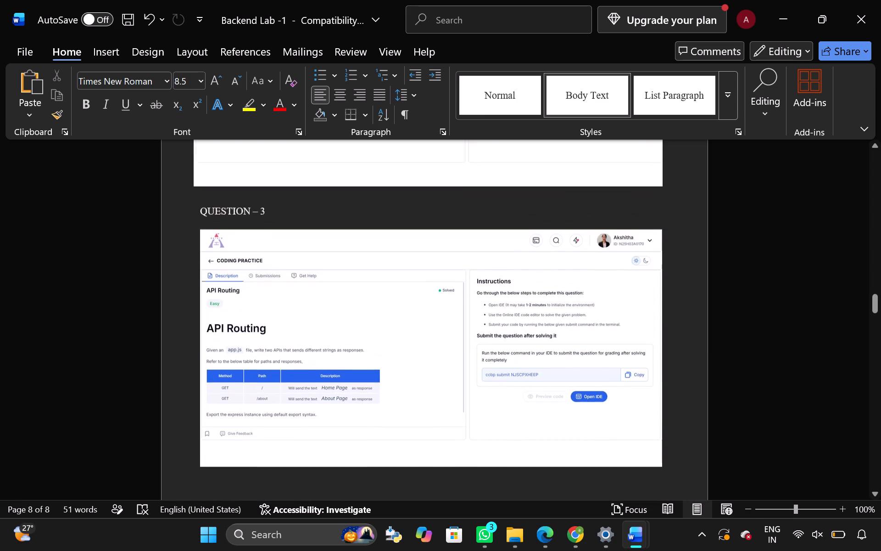
pyautogui.scroll(3, 689, 428)
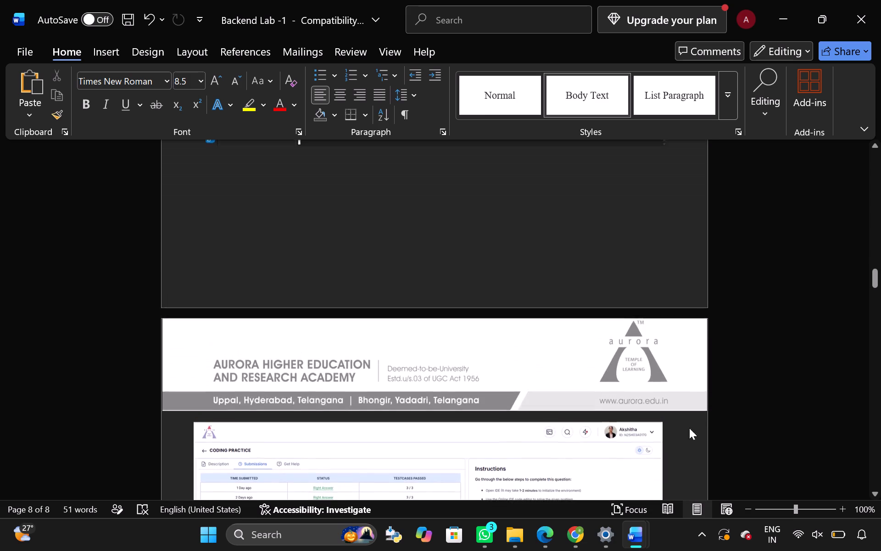
pyautogui.scroll(4, 689, 428)
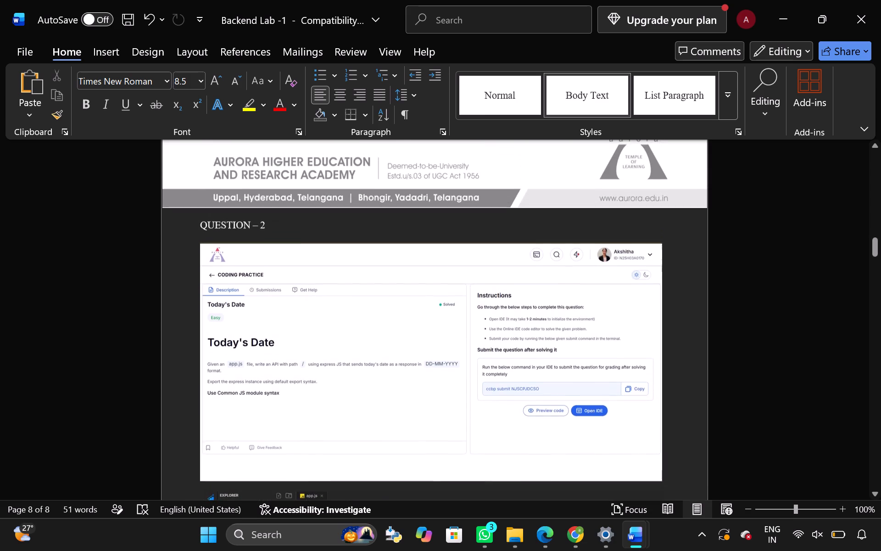
pyautogui.scroll(3, 689, 428)
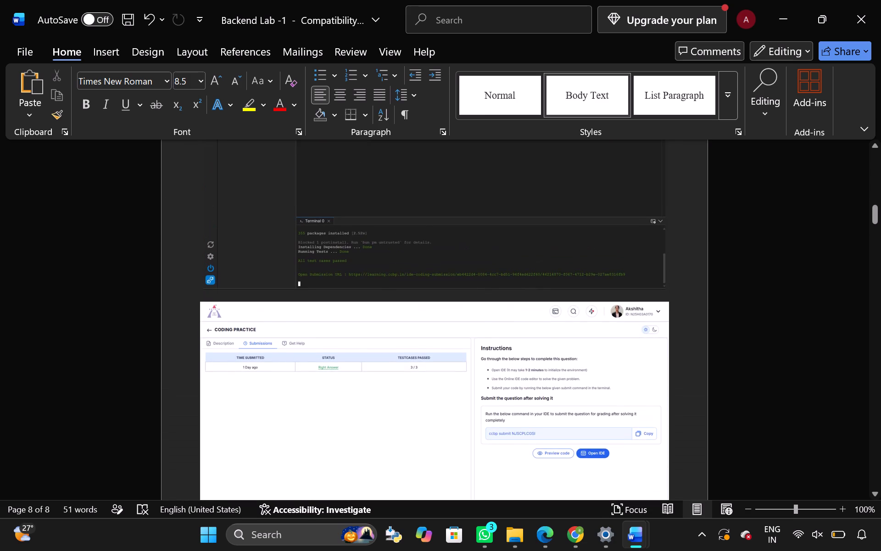
pyautogui.scroll(3, 689, 428)
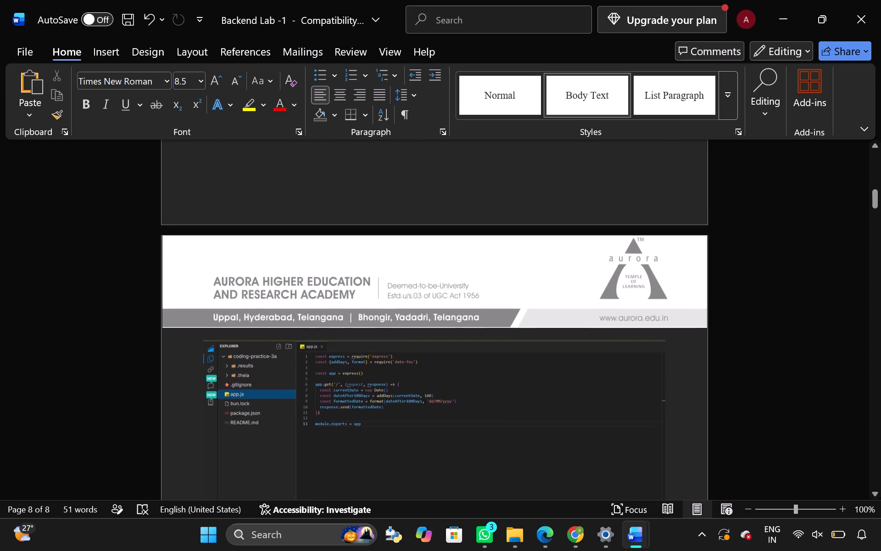
pyautogui.scroll(6, 689, 428)
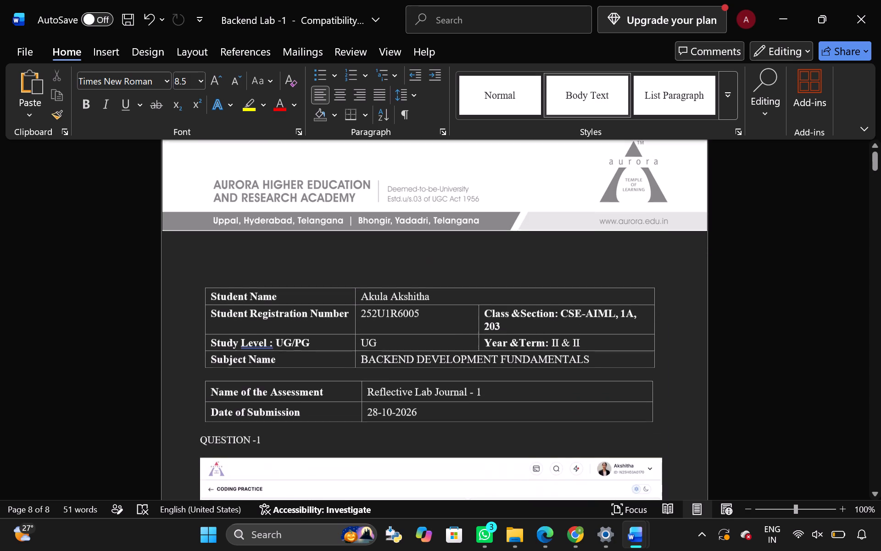
# Export the document as a PDF named "Backend Lab report -1" in the Downloads folder.
pyautogui.hotkey('ctrl', 'p')
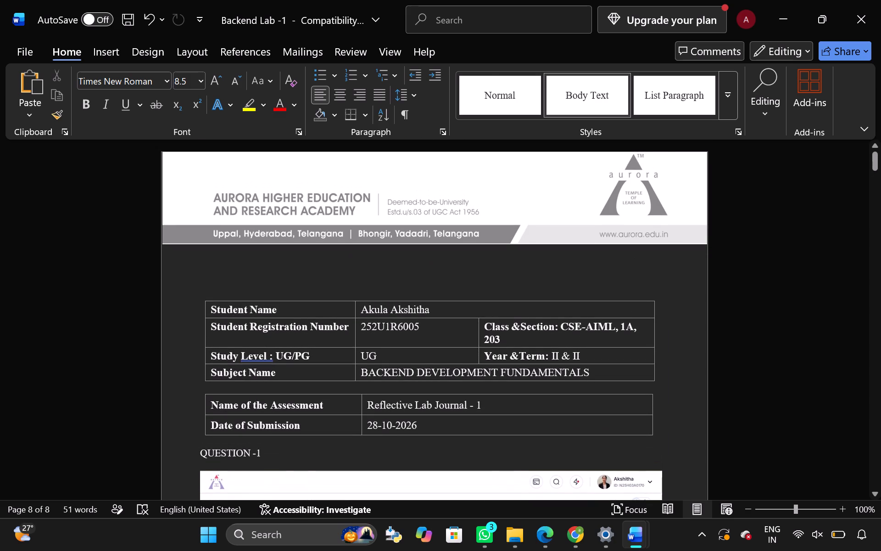
pyautogui.click(61, 342)
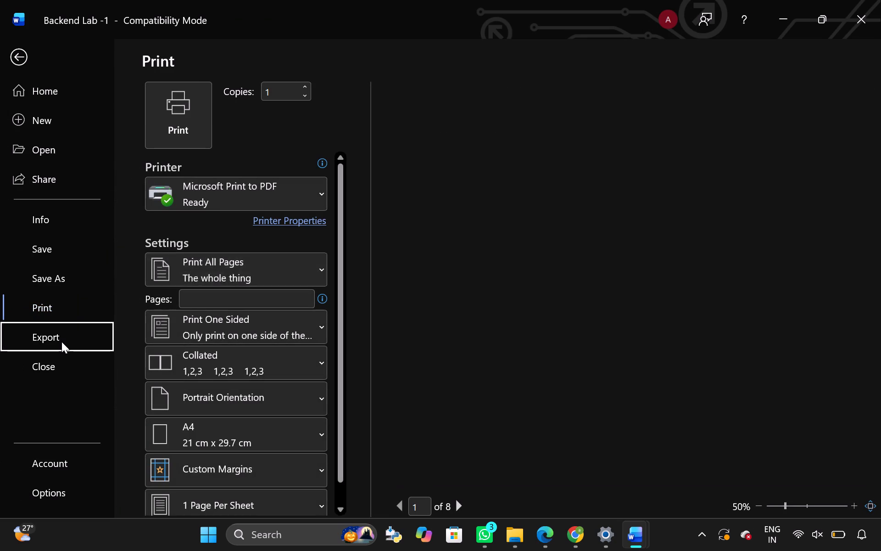
pyautogui.click(453, 222)
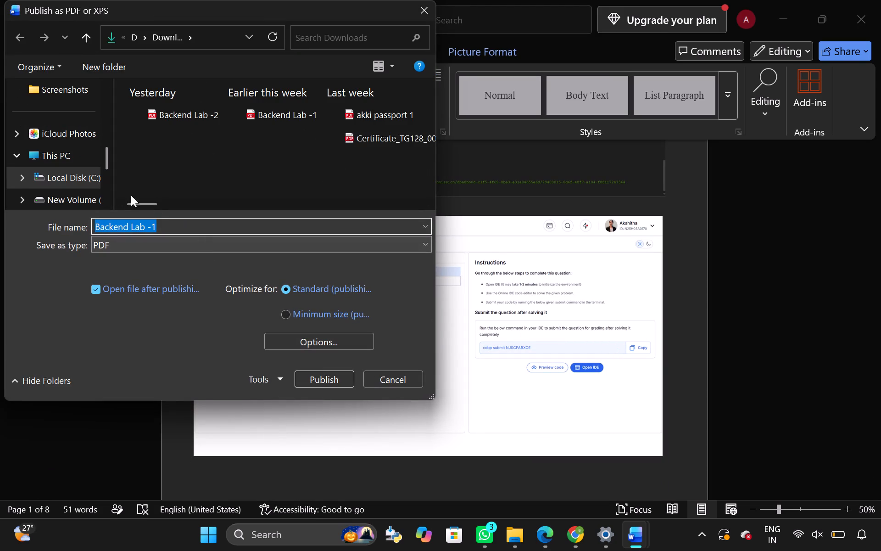
pyautogui.click(181, 229)
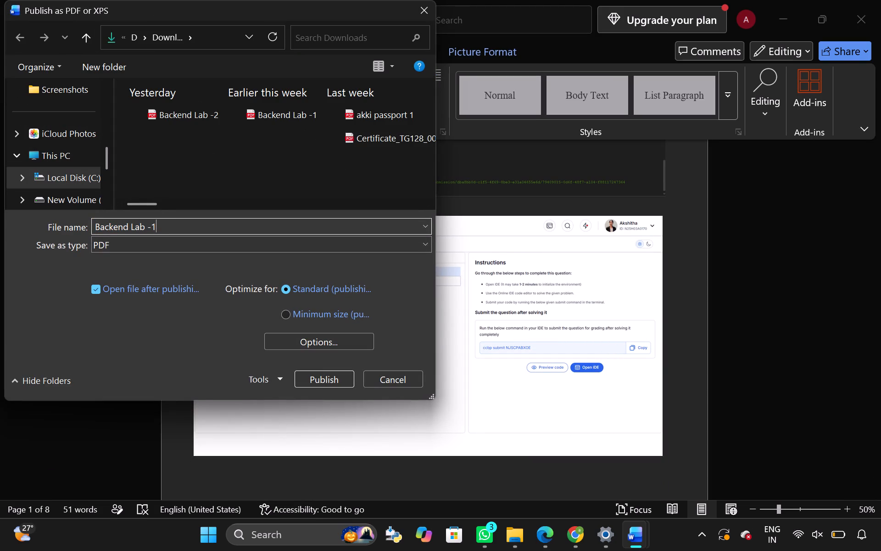
pyautogui.click(144, 226)
pyautogui.press('space')
pyautogui.write('report')
pyautogui.scroll(1, 58, 116)
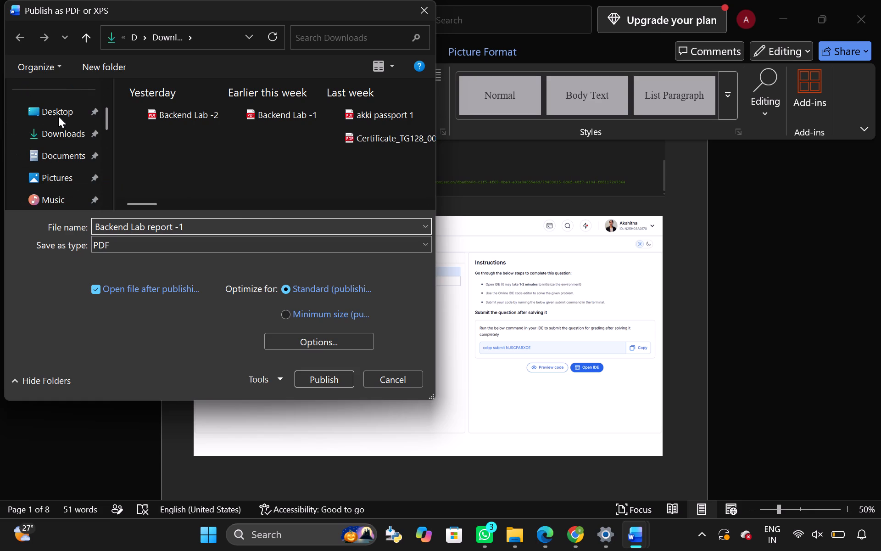
pyautogui.click(63, 136)
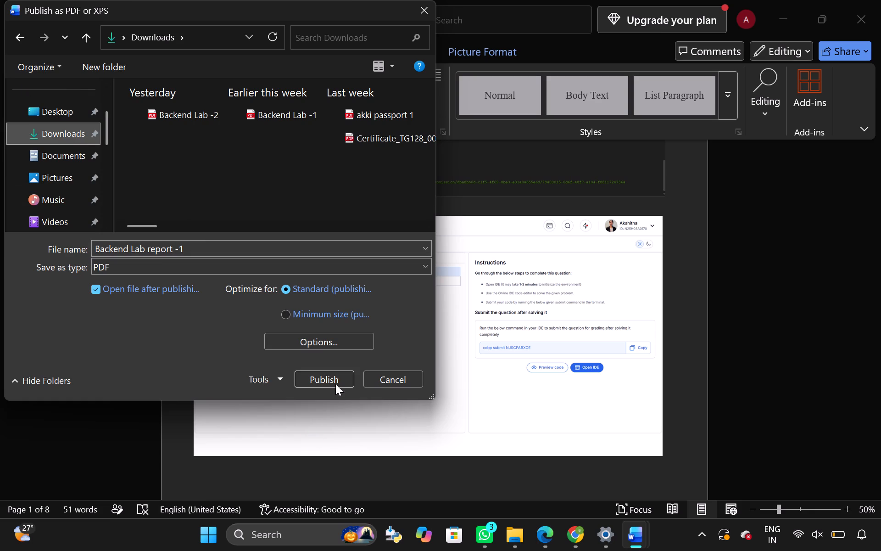
pyautogui.click(335, 379)
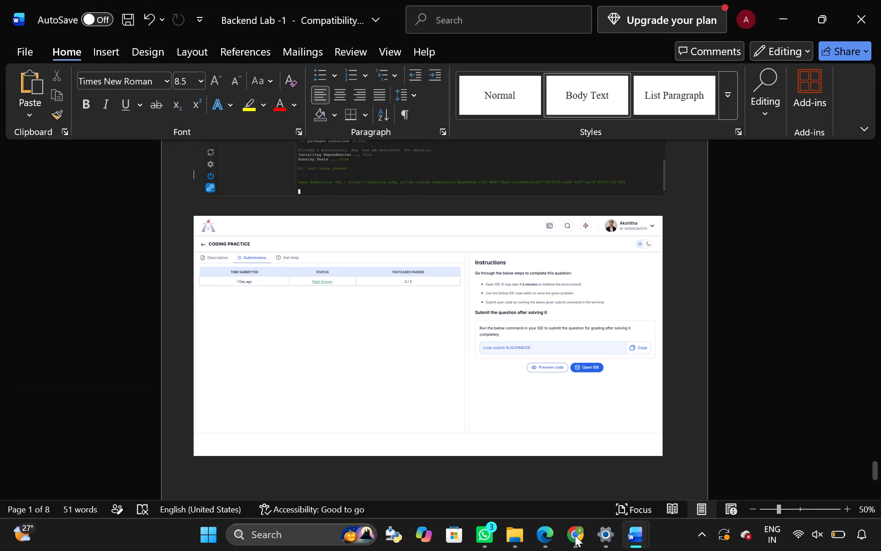
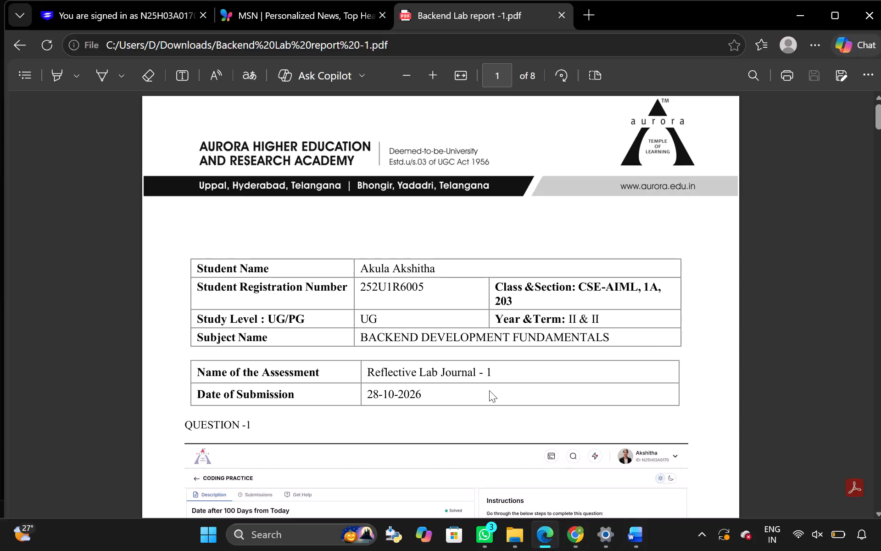
# Review the exported Backend Lab report -1 PDF from the first page to the last, checking every question, code and submissions screenshot.
pyautogui.scroll(-2, 489, 390)
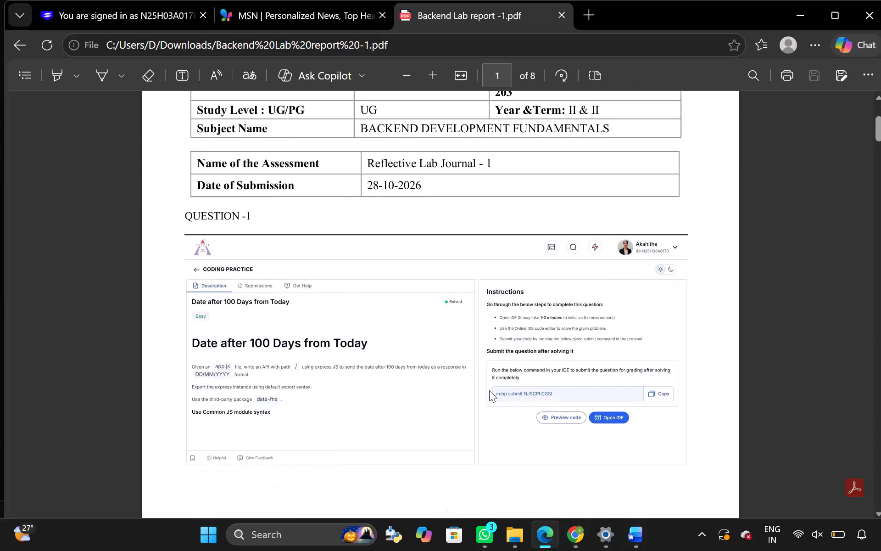
pyautogui.scroll(-7, 489, 390)
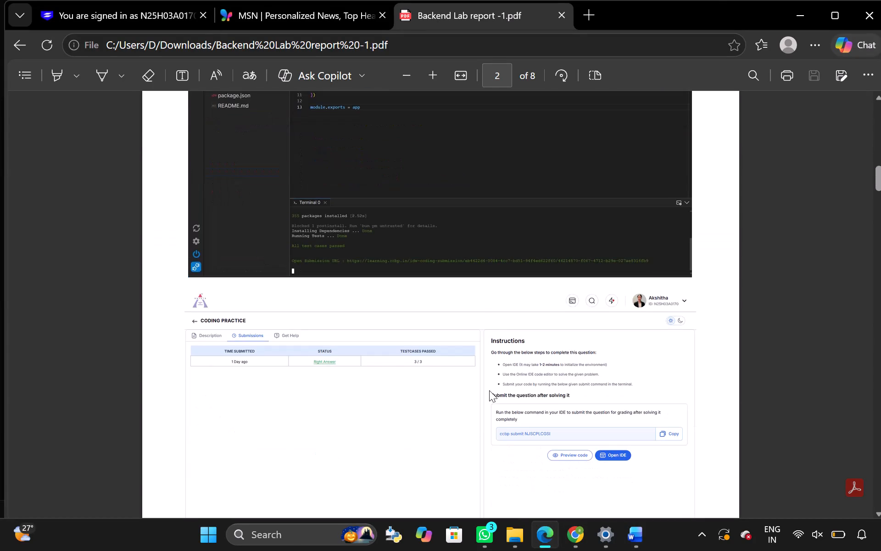
pyautogui.scroll(-7, 489, 390)
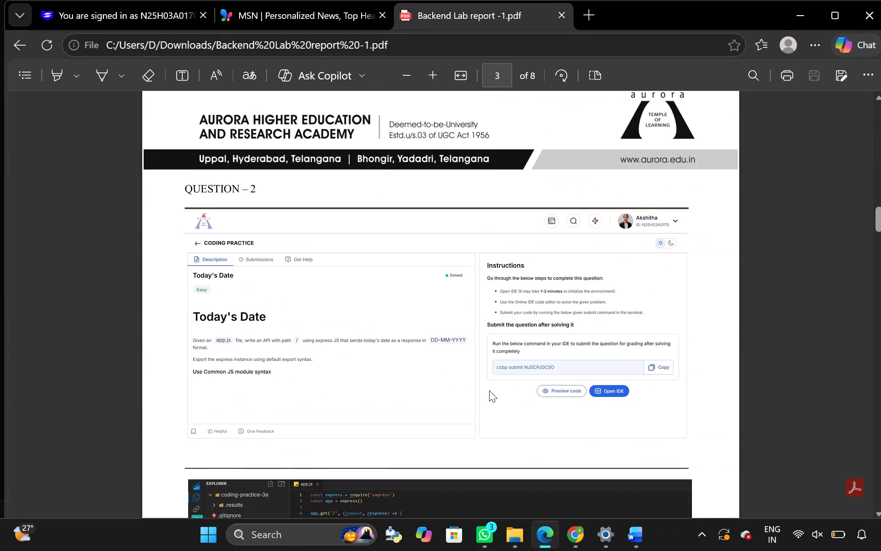
pyautogui.scroll(-7, 489, 390)
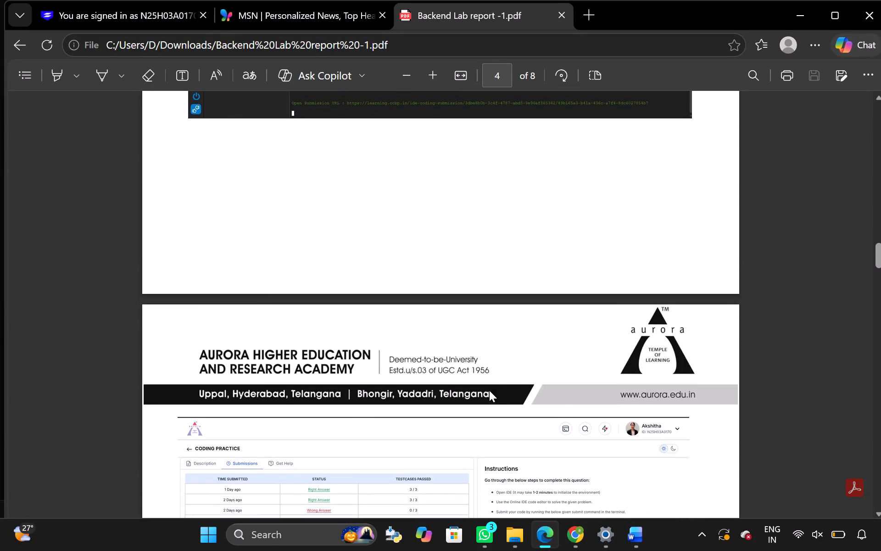
pyautogui.scroll(-7, 489, 390)
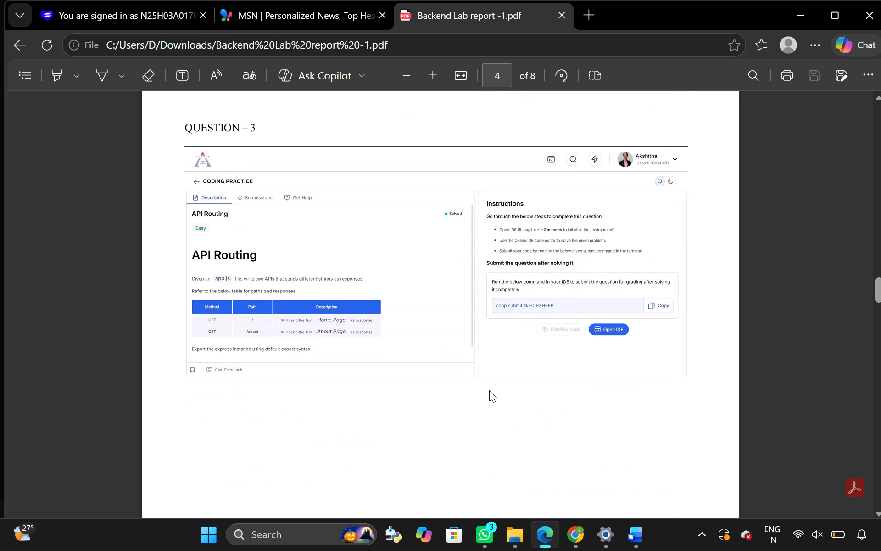
pyautogui.scroll(-7, 489, 390)
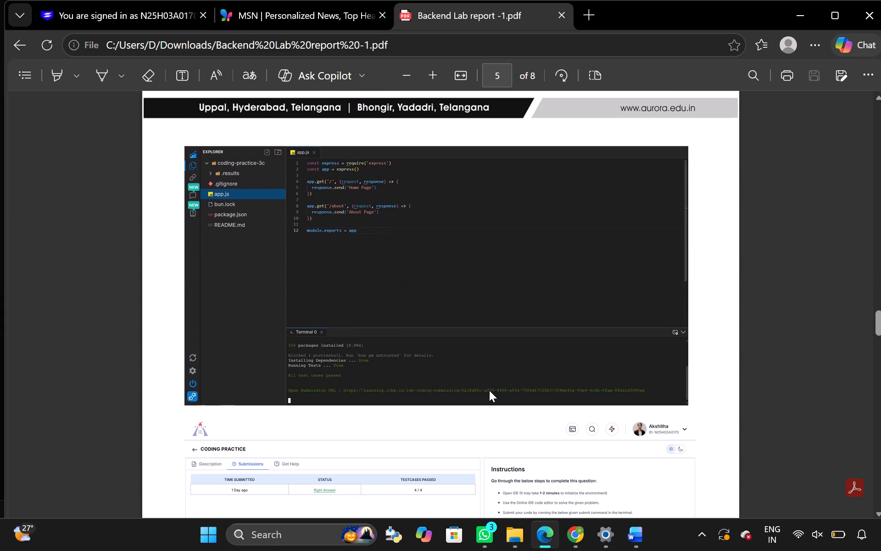
pyautogui.scroll(-5, 489, 390)
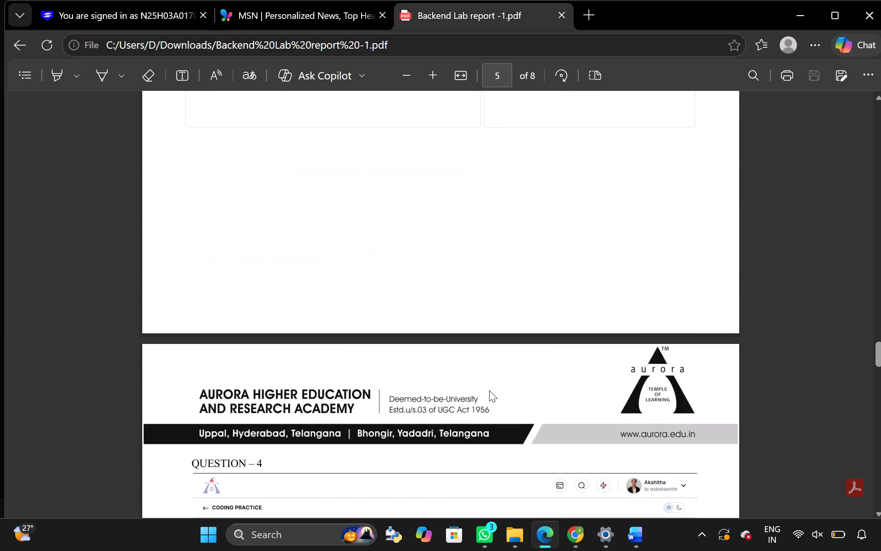
pyautogui.scroll(-6, 489, 390)
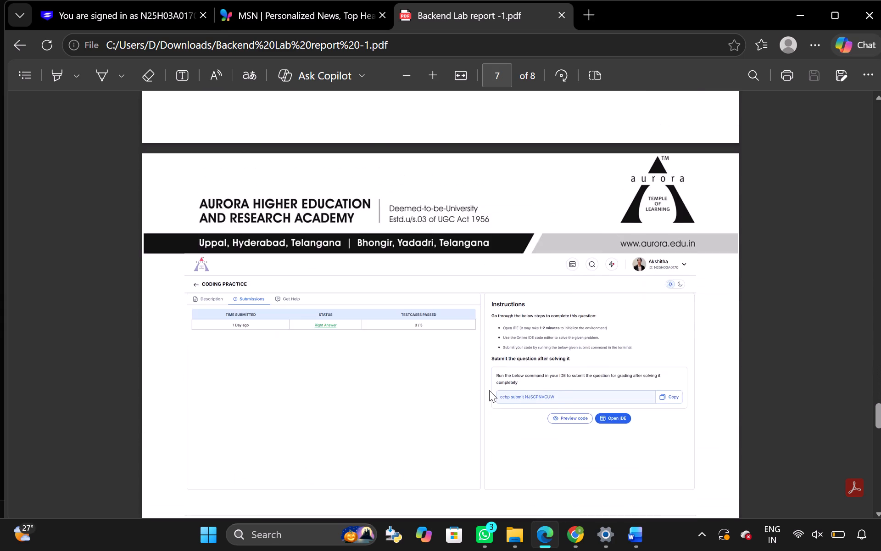
pyautogui.scroll(-6, 489, 390)
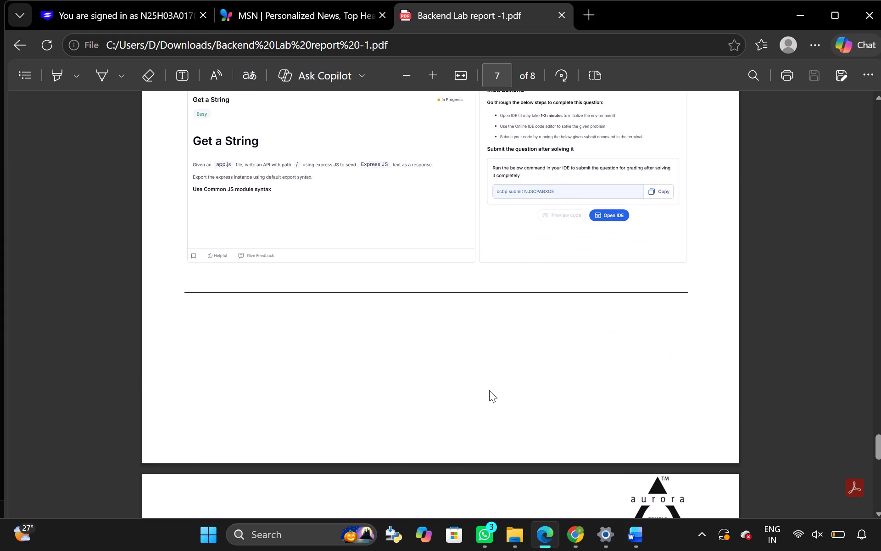
pyautogui.scroll(-9, 489, 390)
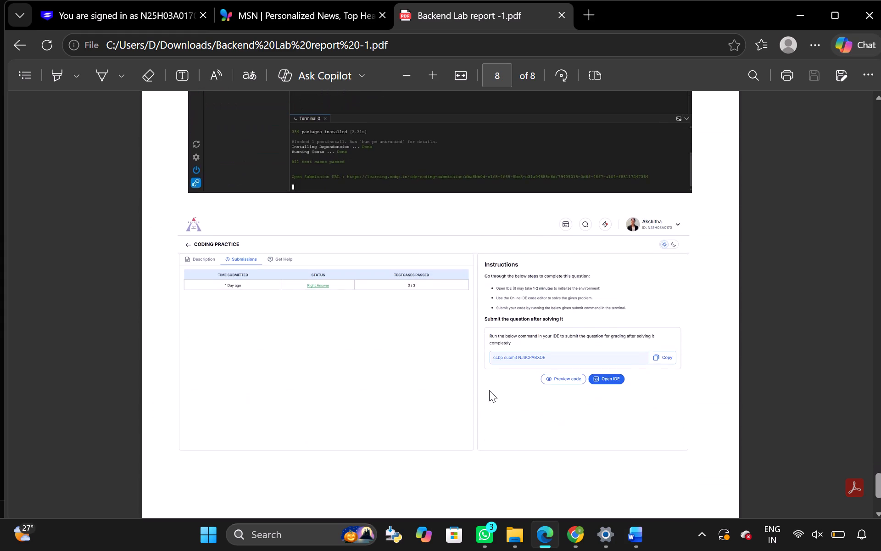
pyautogui.scroll(-2, 489, 390)
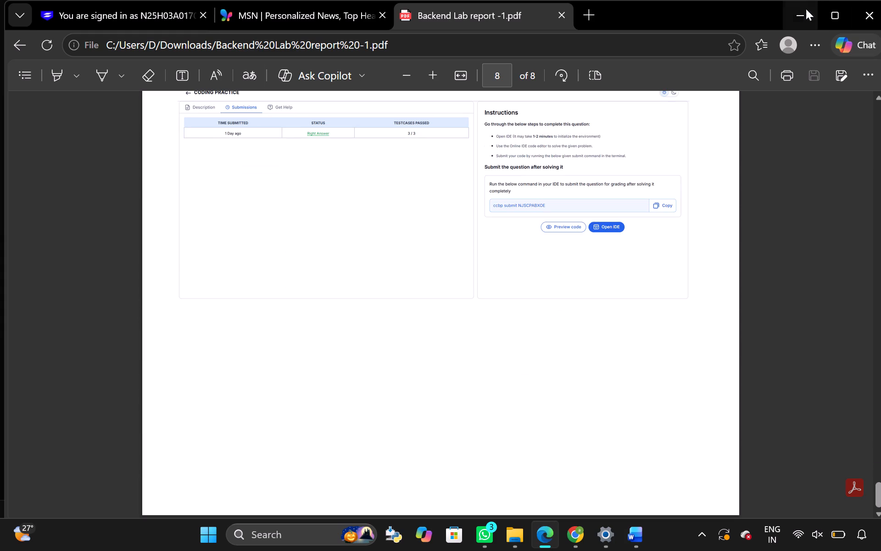
# Return to the Backend Lab -1 document in Word and close it, saving the changes in the Downloads folder.
pyautogui.click(802, 12)
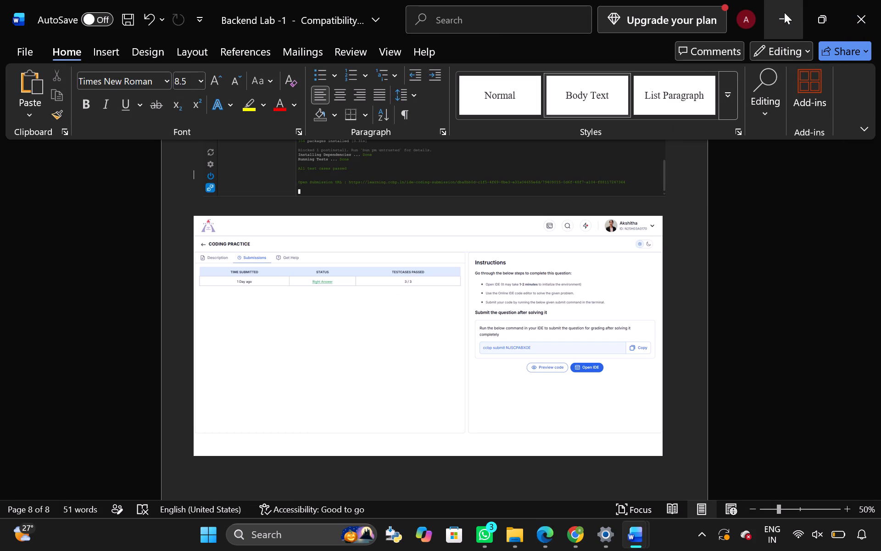
pyautogui.click(851, 16)
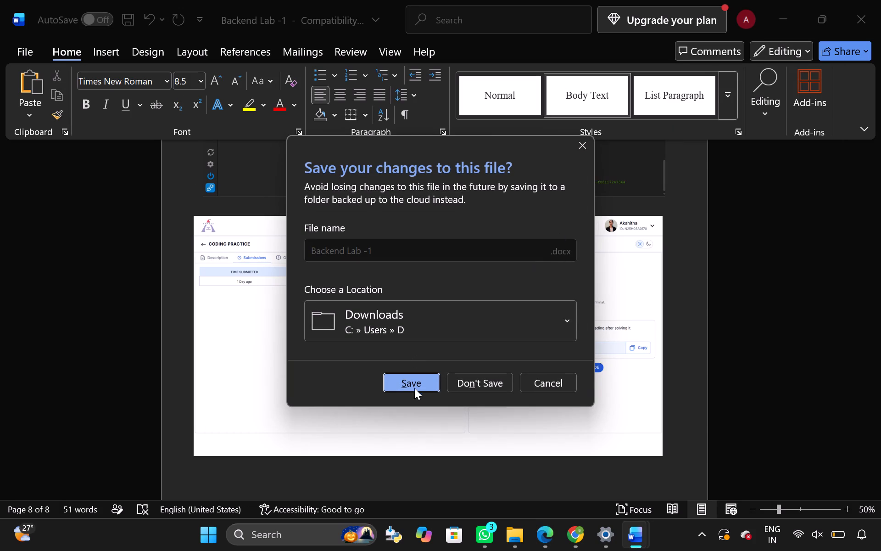
pyautogui.click(420, 377)
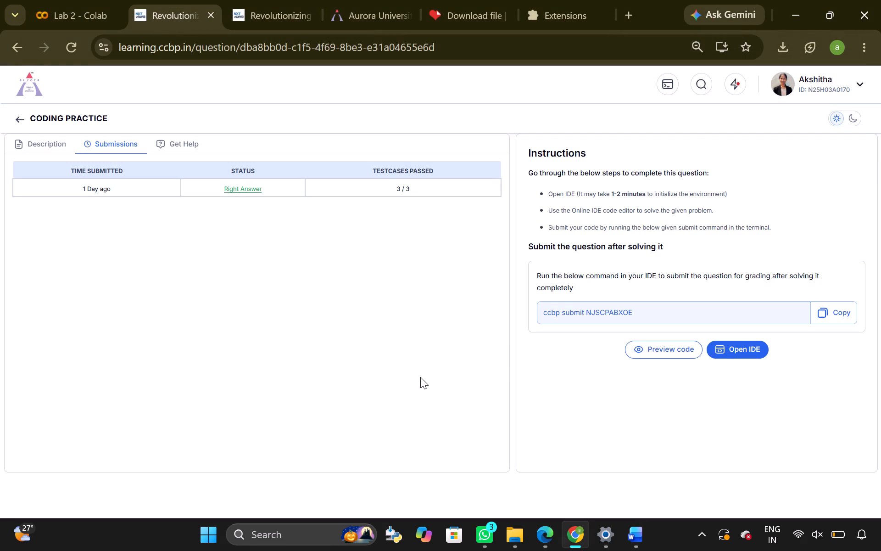
# In the Aurora University portal in Chrome, open the list of assessments for Backend Development Fundamentals (CS210).
pyautogui.click(361, 19)
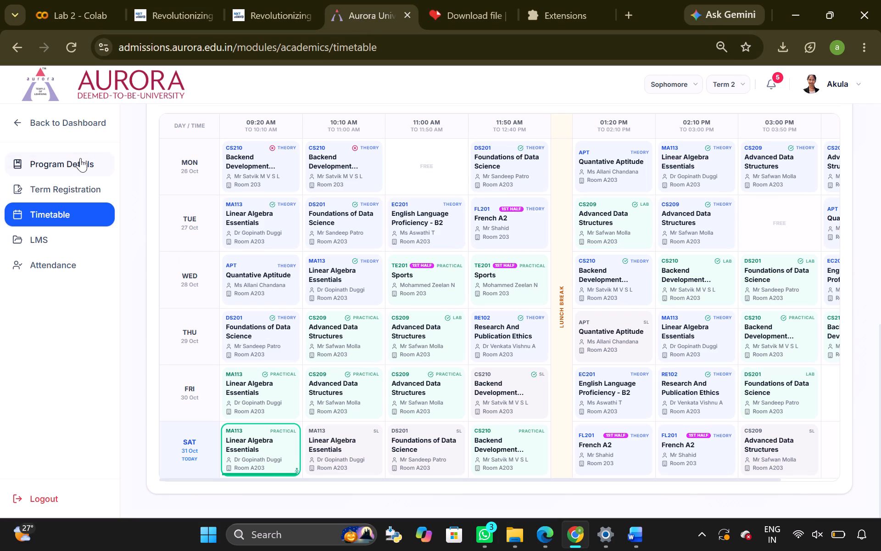
pyautogui.click(70, 113)
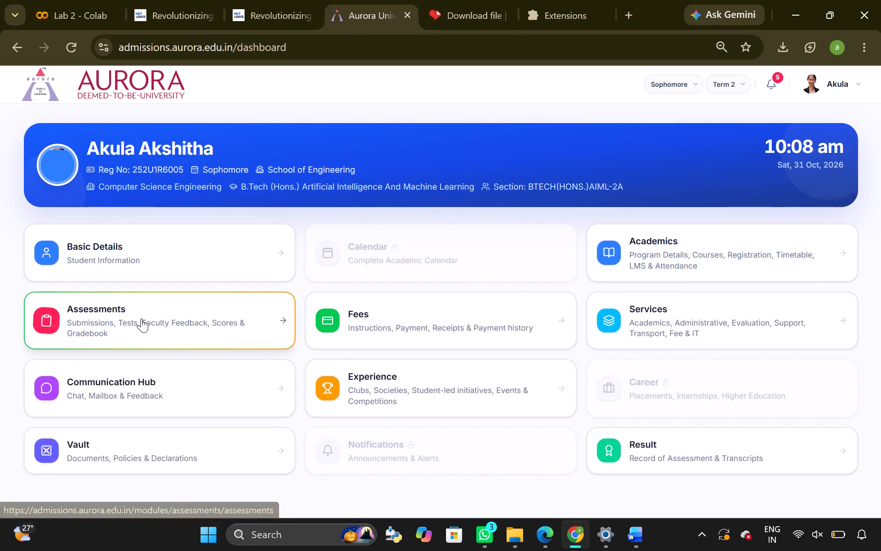
pyautogui.click(141, 318)
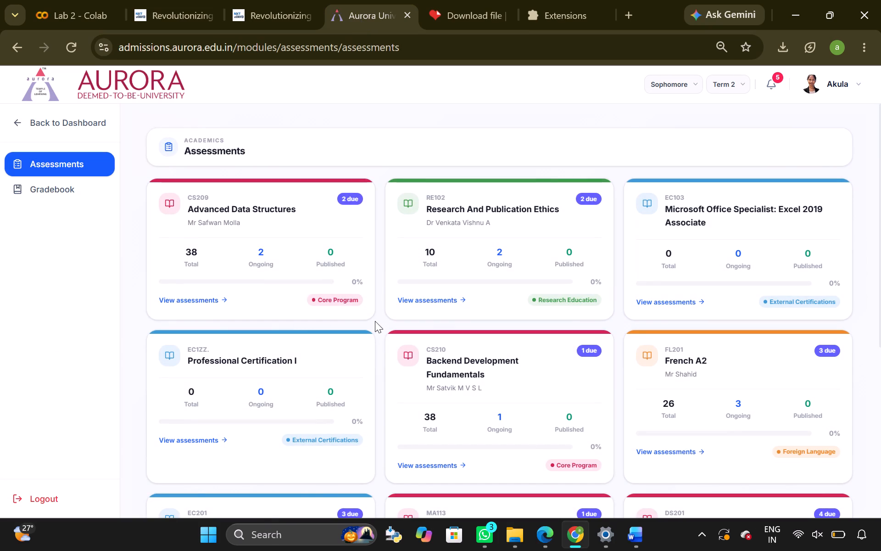
pyautogui.scroll(-1, 375, 321)
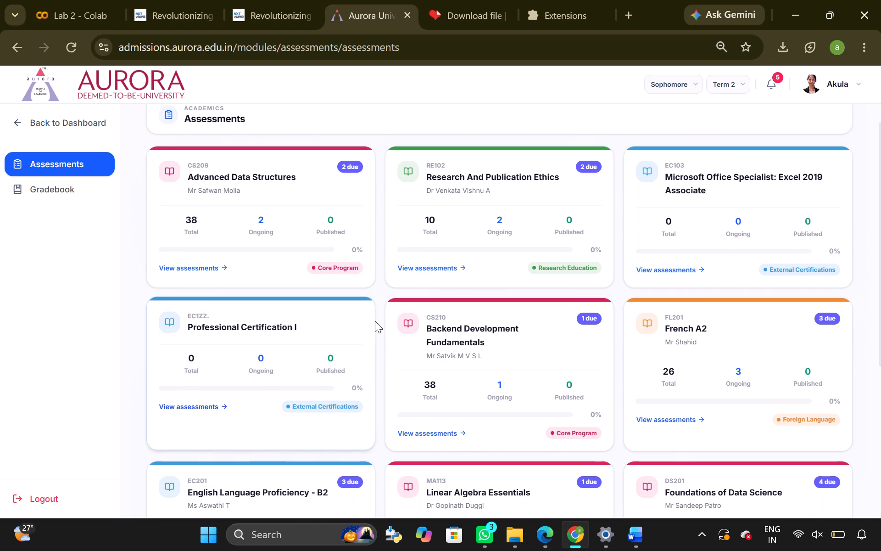
pyautogui.click(464, 432)
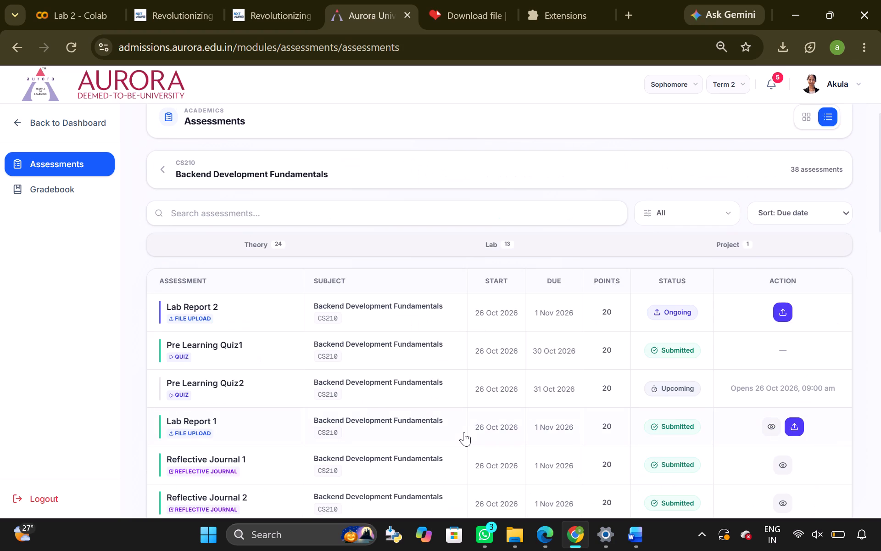
# Start a new file upload for the Lab Report 1 assessment.
pyautogui.scroll(-1, 464, 432)
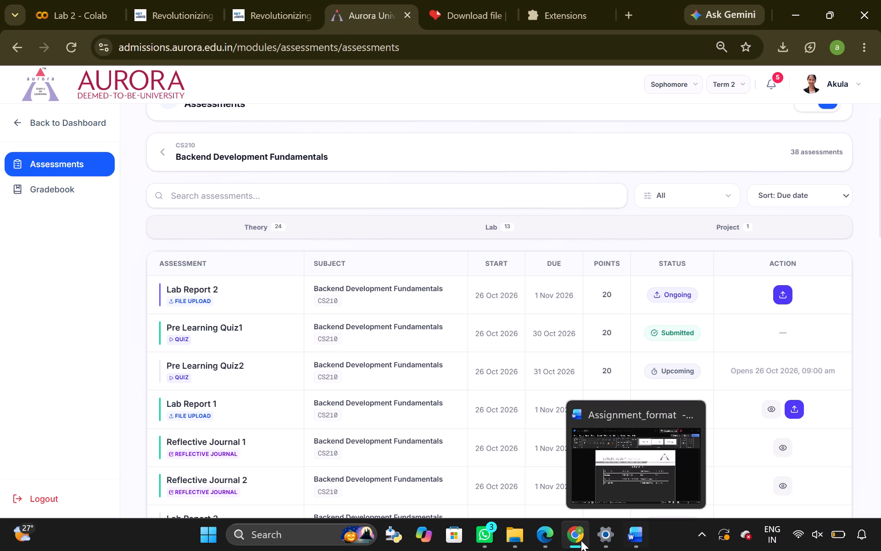
pyautogui.click(793, 408)
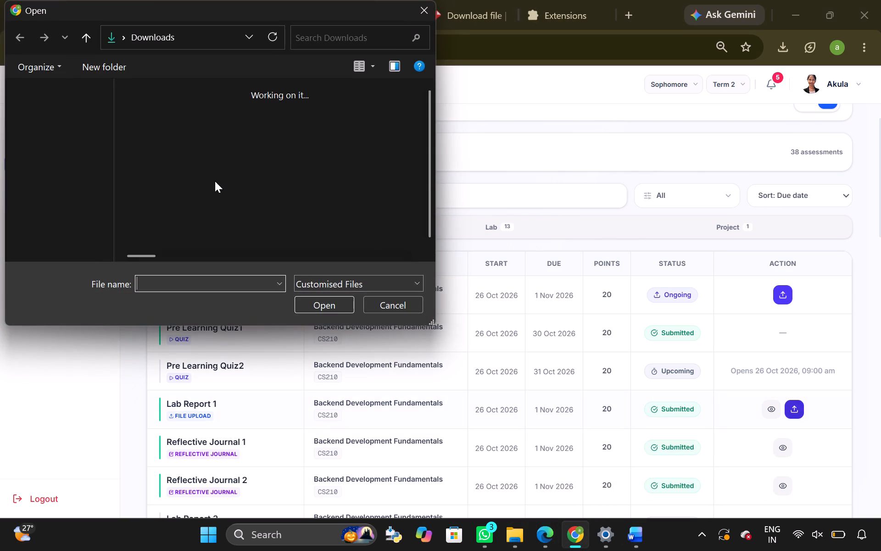